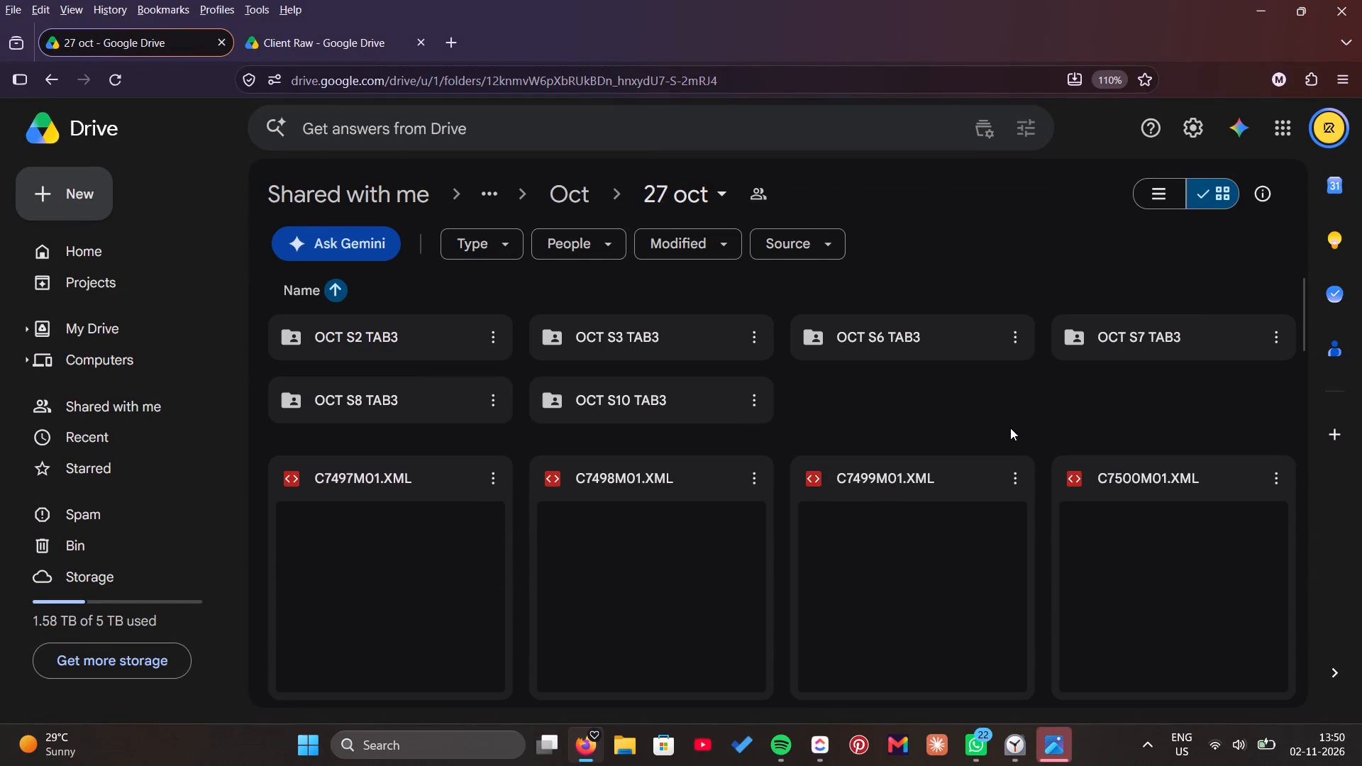
Check the contents of the OCT S6 TAB3 folder and return to the 27 oct folder.
{"action": "left_click", "coordinate": [973, 358]}
{"action": "double_click", "coordinate": [962, 352]}
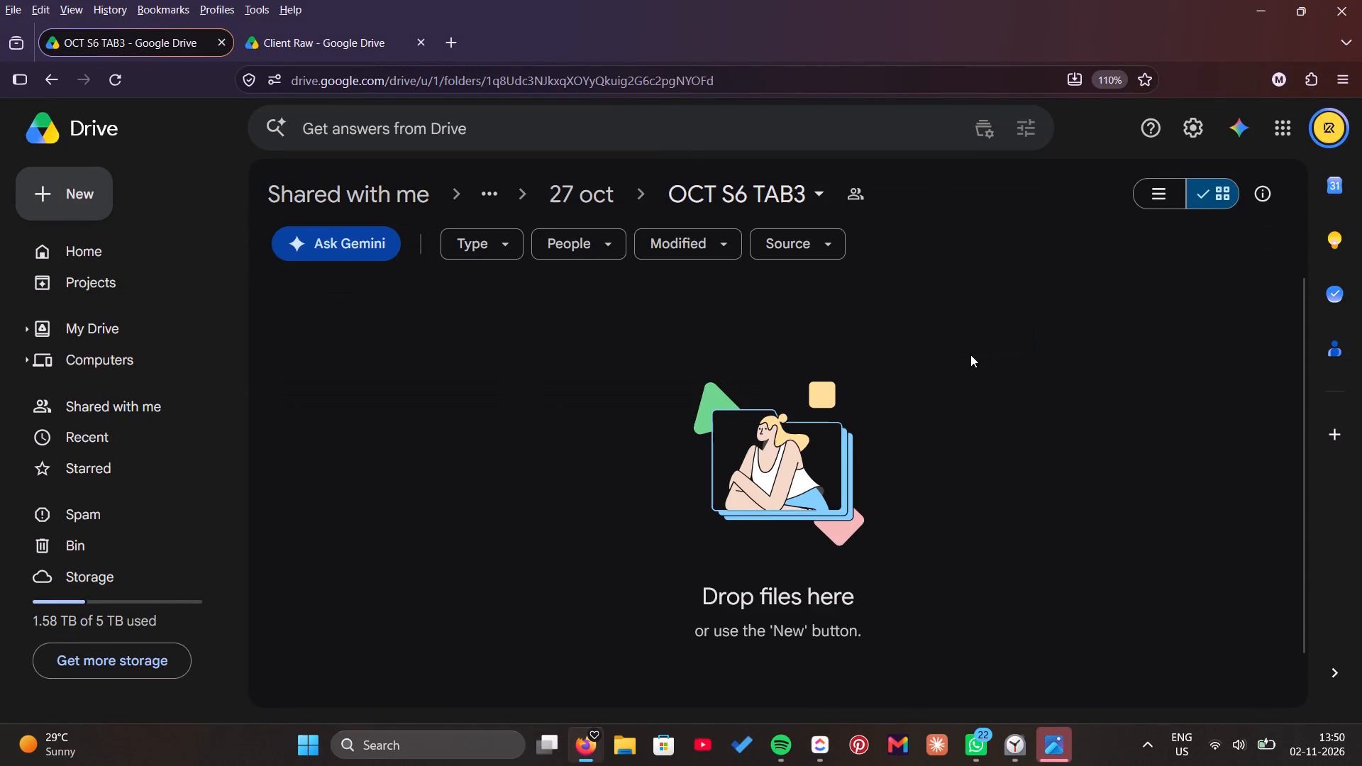
{"action": "left_click", "coordinate": [610, 204]}
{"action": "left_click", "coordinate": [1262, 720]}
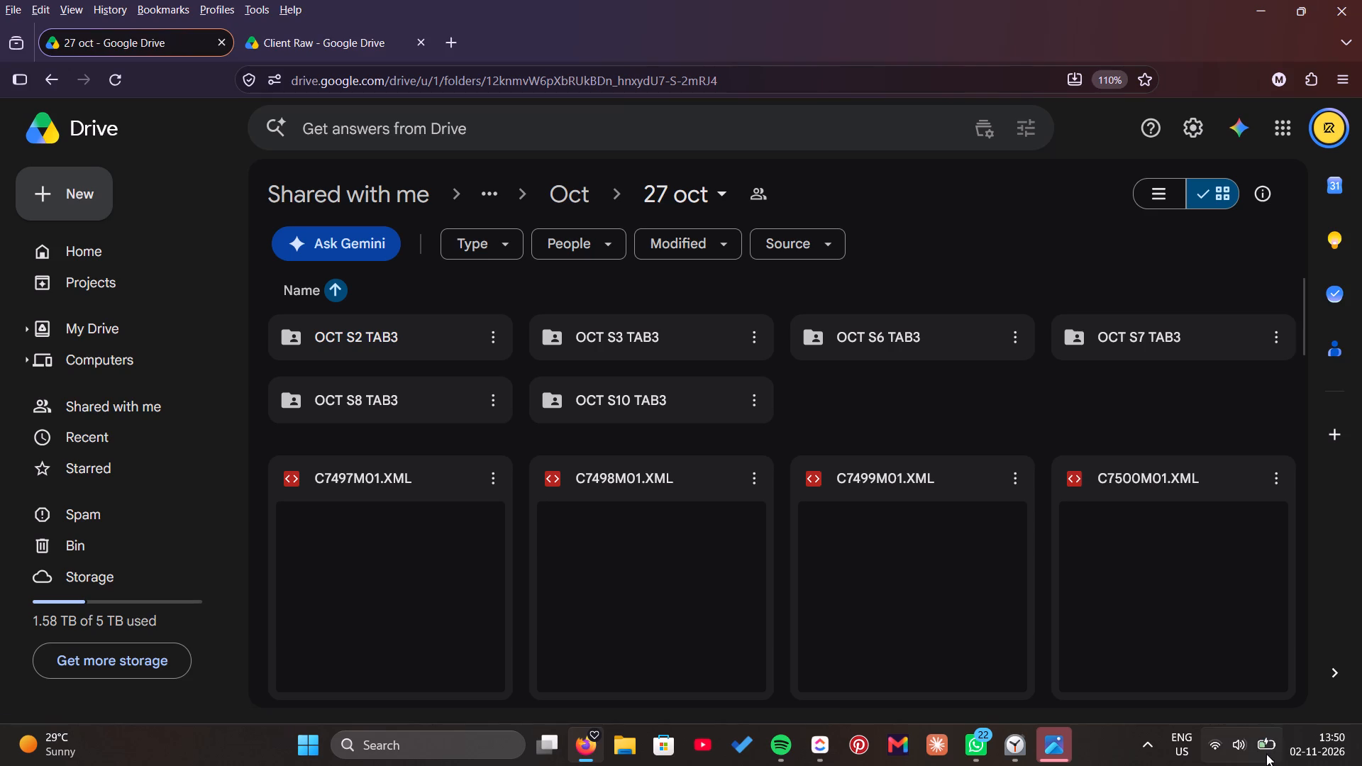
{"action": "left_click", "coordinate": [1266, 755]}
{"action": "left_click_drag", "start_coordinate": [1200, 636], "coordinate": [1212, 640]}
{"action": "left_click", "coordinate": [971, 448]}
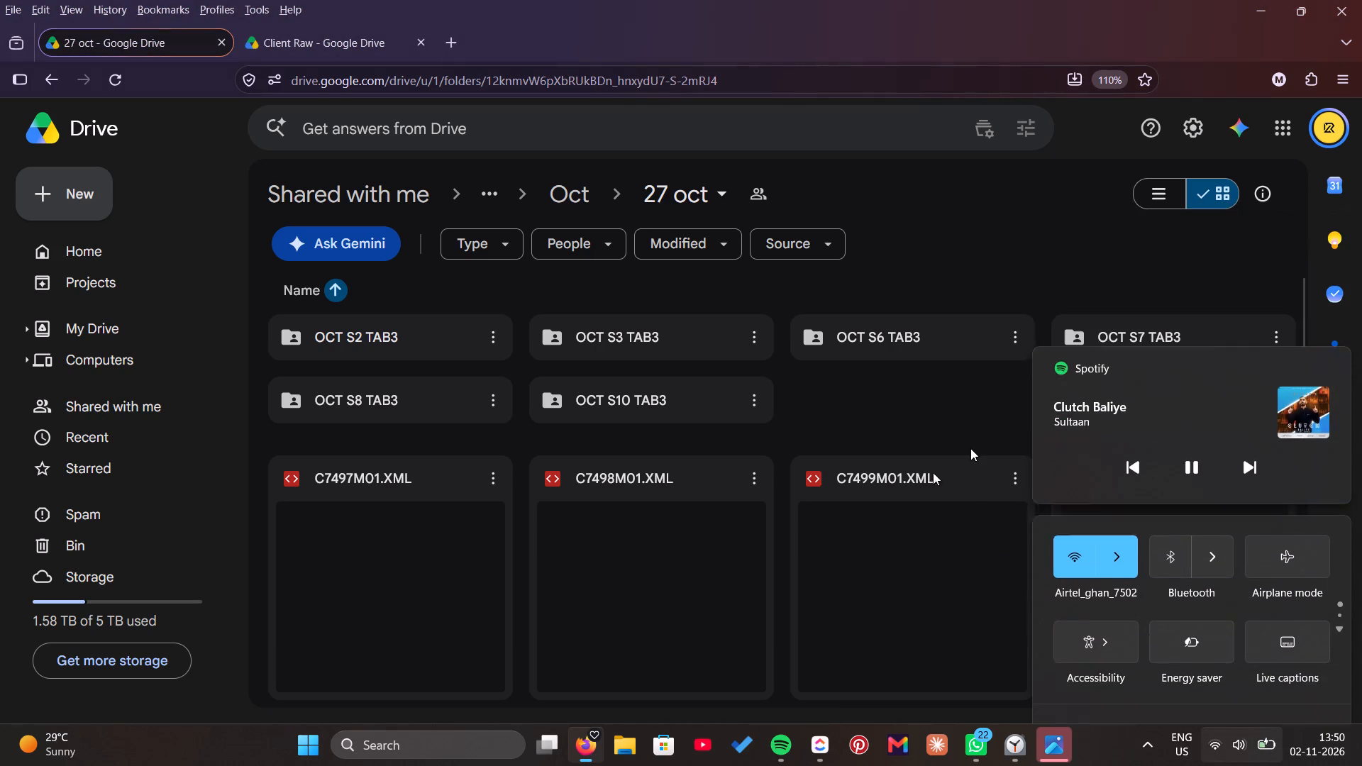
Minimise the Google Drive browser window and close the photo viewer to switch to ClickUp.
{"action": "left_click", "coordinate": [1268, 0]}
{"action": "left_click", "coordinate": [1361, 0]}
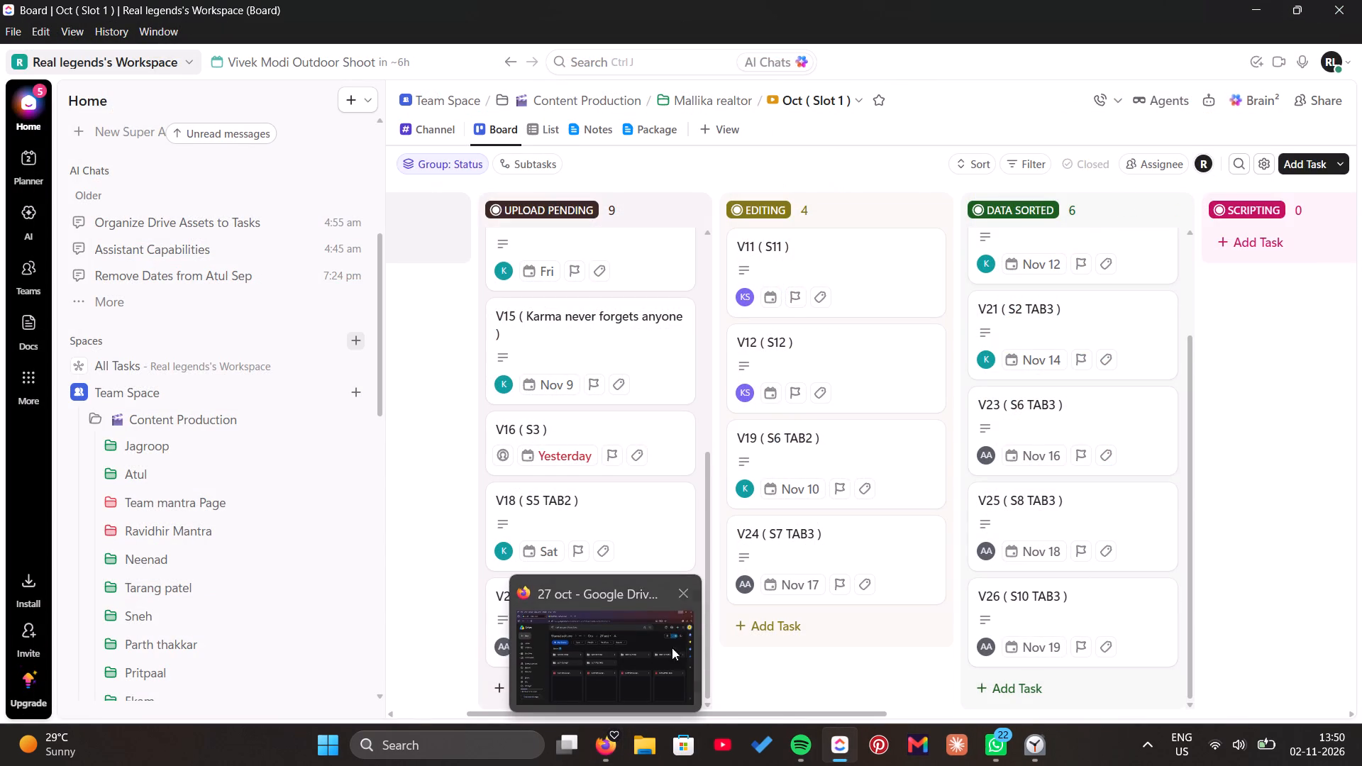
Open the Notes of the Oct ( slot 2 ) list in the Jagroop folder and go to the last checklist item.
{"action": "left_click_drag", "start_coordinate": [1289, 489], "coordinate": [1327, 485]}
{"action": "scroll", "coordinate": [297, 497], "scroll_direction": "up", "scroll_amount": 3}
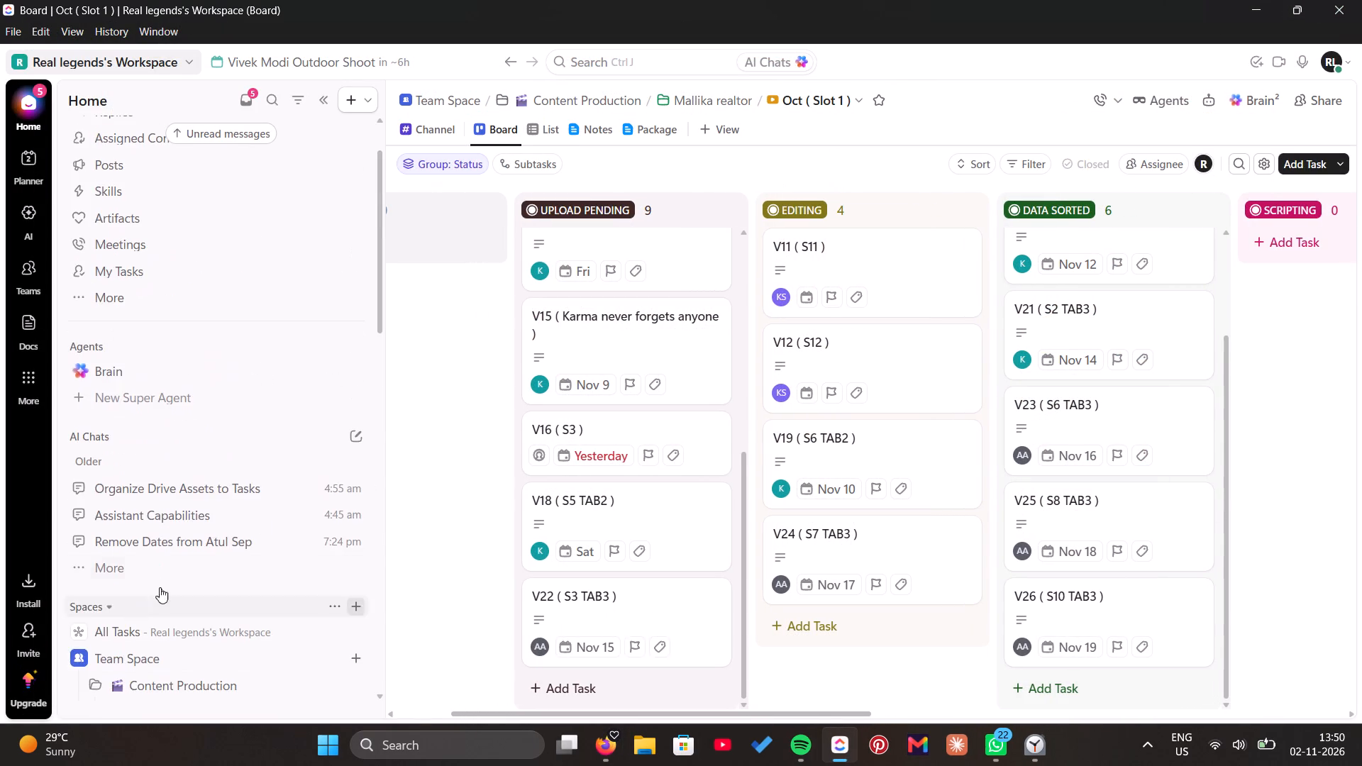
{"action": "scroll", "coordinate": [179, 571], "scroll_direction": "down", "scroll_amount": 3}
{"action": "left_click", "coordinate": [109, 450]}
{"action": "left_click", "coordinate": [170, 501]}
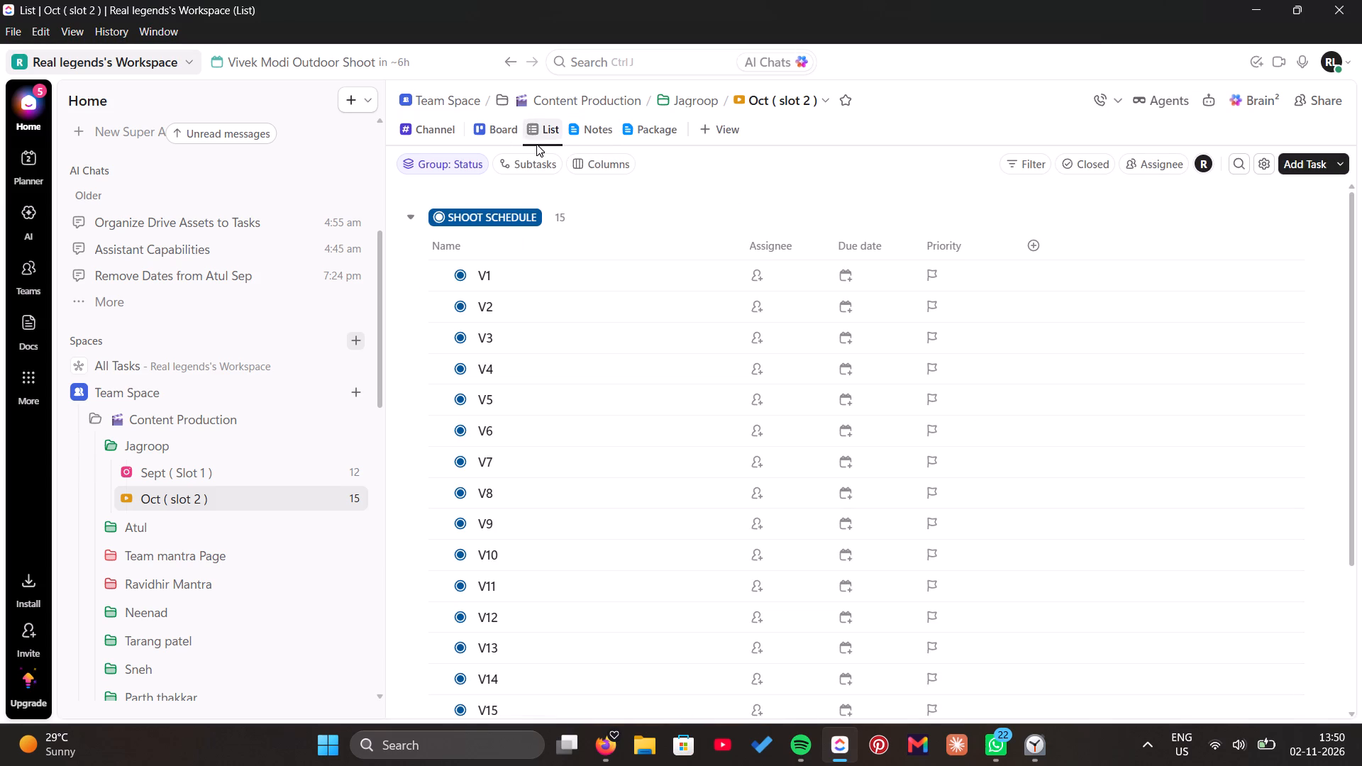
{"action": "left_click", "coordinate": [597, 131]}
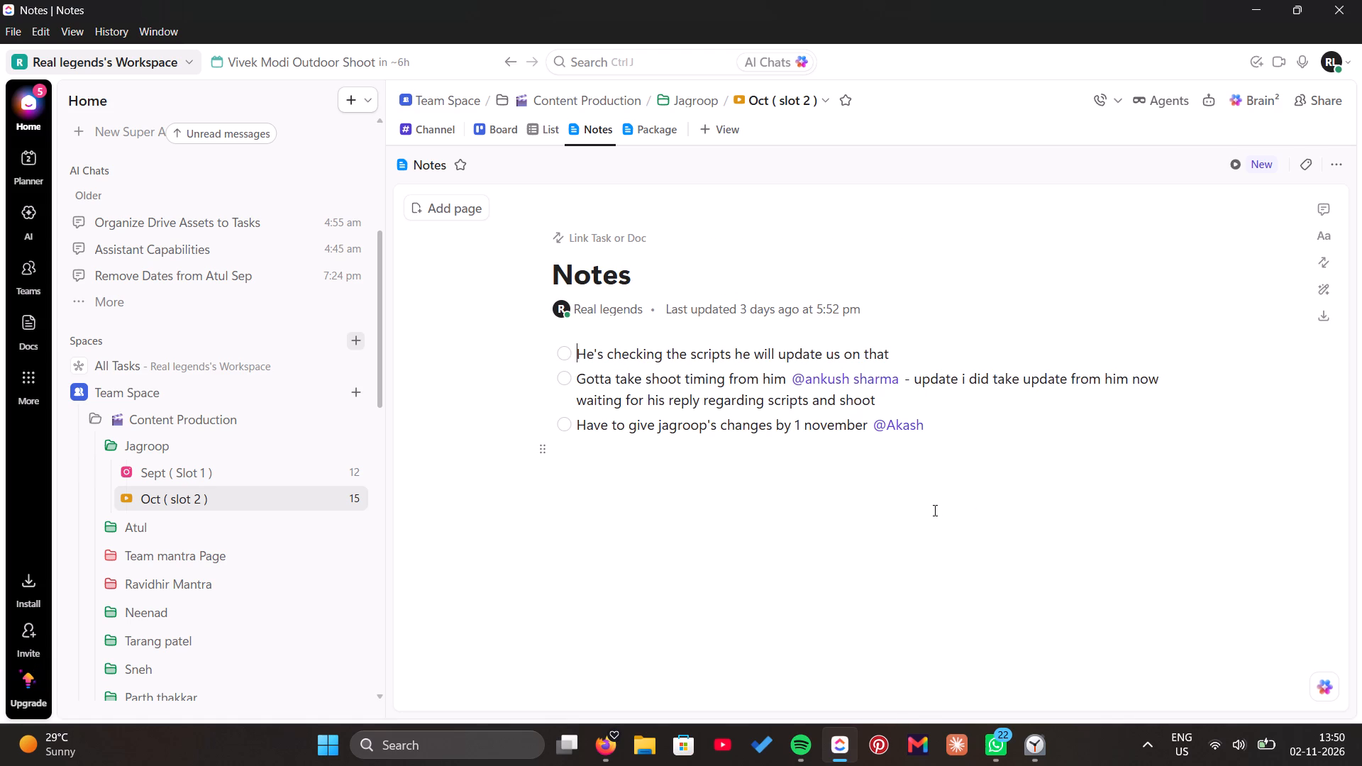
{"action": "left_click", "coordinate": [969, 434]}
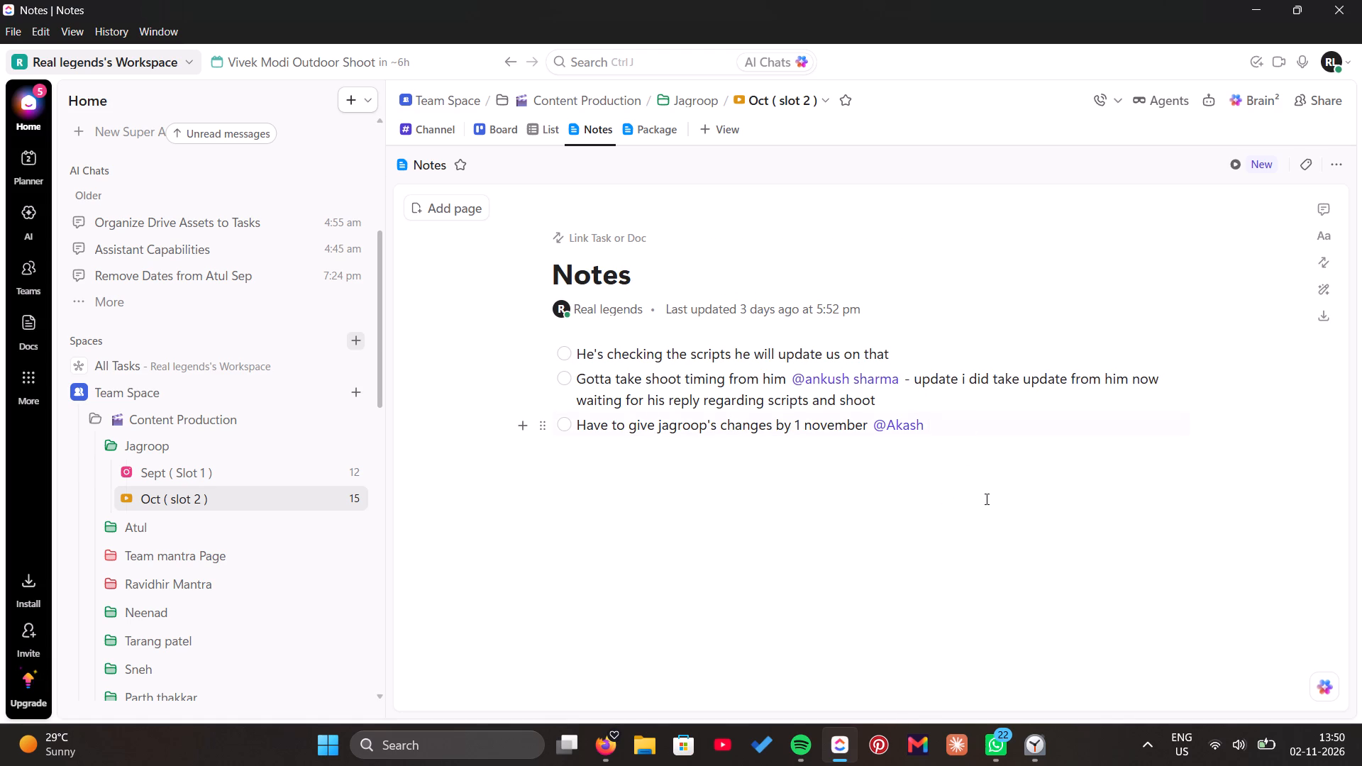
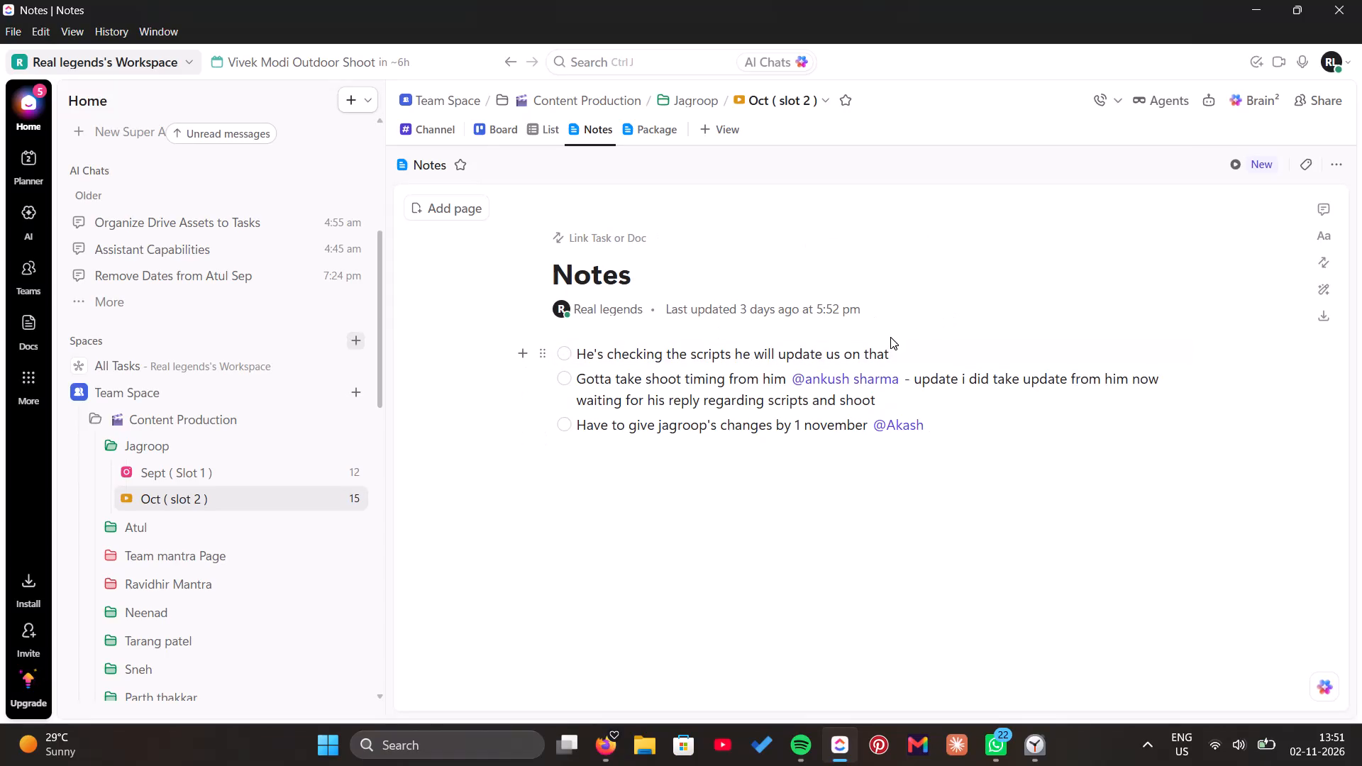
Delete the first checklist item, "He's checking the scripts he will update us on that", from the Notes.
{"action": "left_click", "coordinate": [560, 350]}
{"action": "left_click_drag", "start_coordinate": [906, 348], "coordinate": [552, 361]}
{"action": "key", "text": "BackSpace"}
{"action": "key", "text": "BackSpace"}
{"action": "key", "text": "BackSpace"}
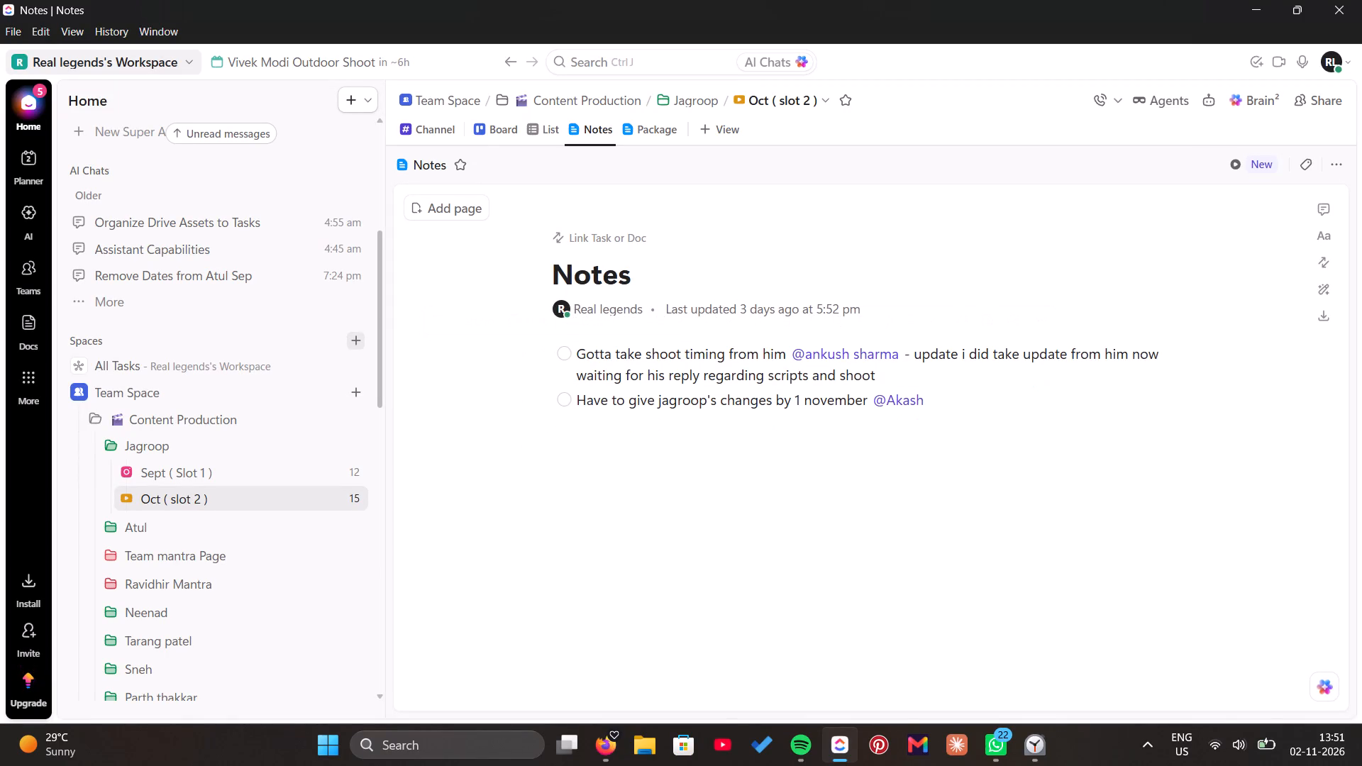
Move the text cursor into the "waiting for his reply regarding scripts and shoot" line of the shoot timing item.
{"action": "key", "text": "Right"}
{"action": "key", "text": "Down"}
{"action": "key", "text": "Right"}
{"action": "key", "text": "Right"}
{"action": "key", "text": "Right"}
{"action": "key", "text": "Right"}
{"action": "key", "text": "Right"}
{"action": "key", "text": "Right"}
{"action": "key", "text": "Right"}
{"action": "key", "text": "Right"}
{"action": "key", "text": "Right"}
{"action": "key", "text": "Right"}
{"action": "key", "text": "Right"}
{"action": "key", "text": "Right"}
{"action": "key", "text": "Right"}
{"action": "key", "text": "Right"}
{"action": "key", "text": "Right"}
{"action": "key", "text": "Right"}
{"action": "key", "text": "Right"}
{"action": "key", "text": "Right"}
{"action": "key", "text": "Right"}
{"action": "key", "text": "Right"}
{"action": "key", "text": "Right"}
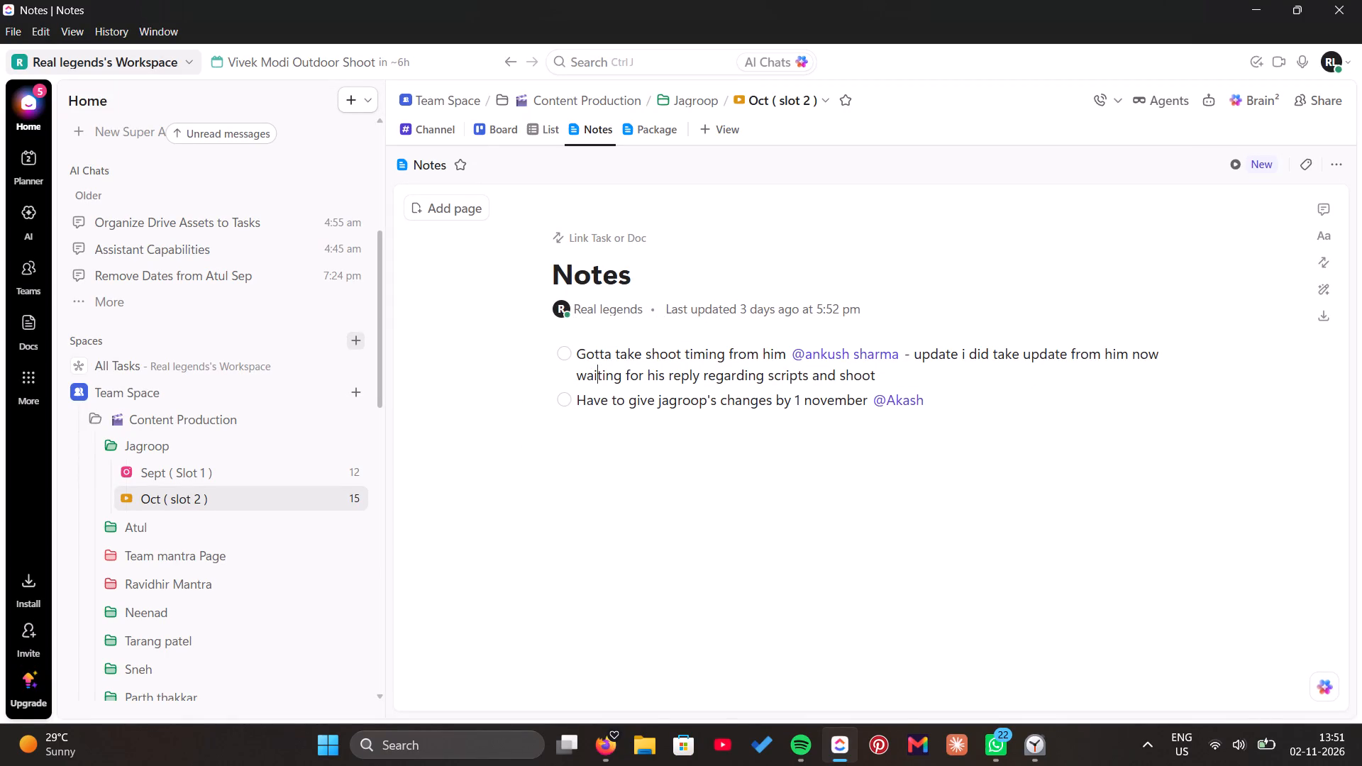
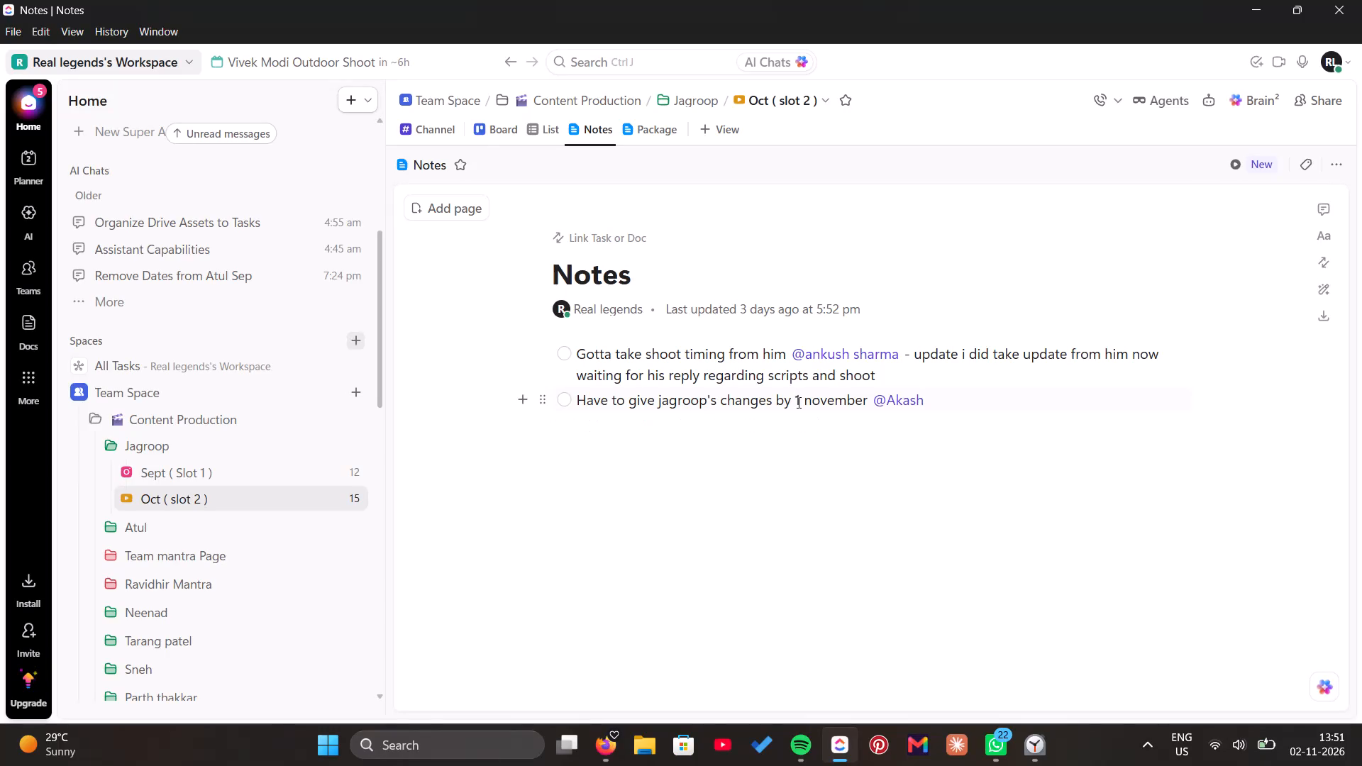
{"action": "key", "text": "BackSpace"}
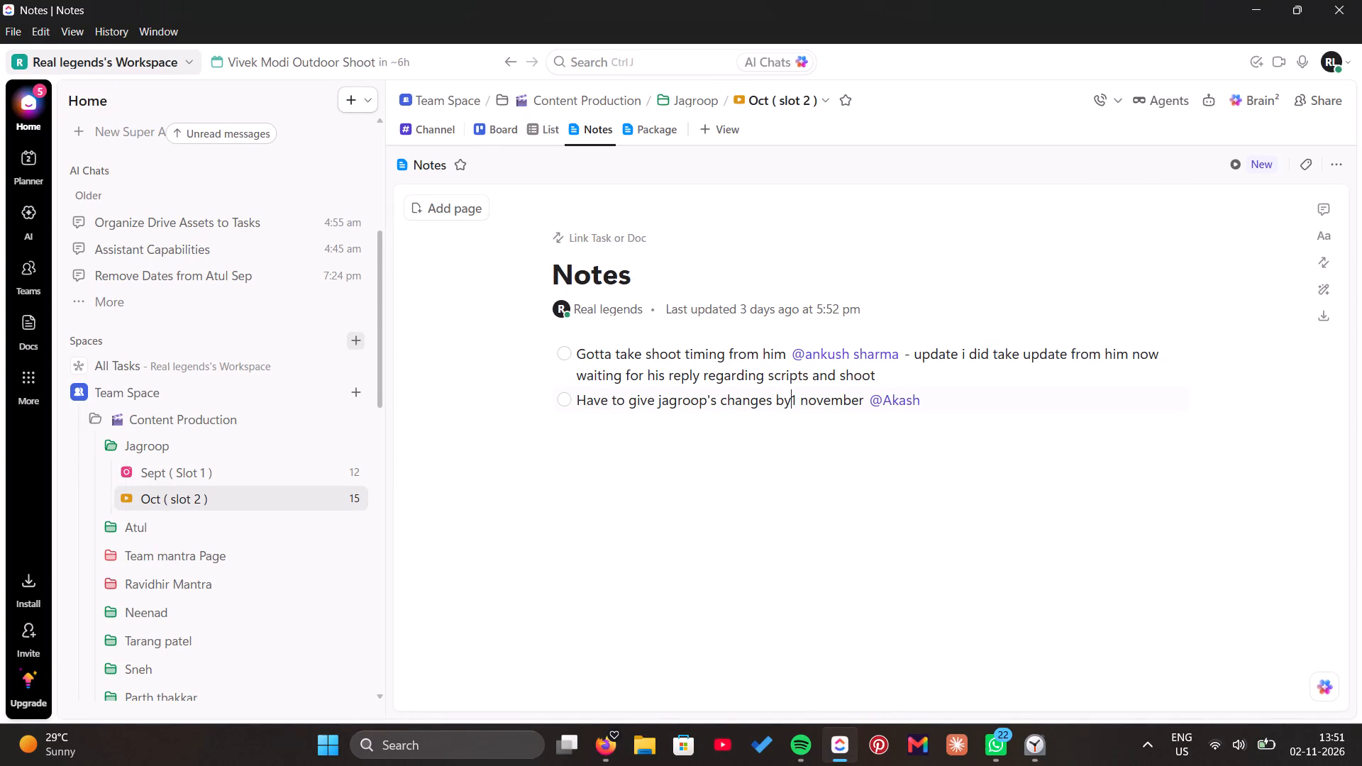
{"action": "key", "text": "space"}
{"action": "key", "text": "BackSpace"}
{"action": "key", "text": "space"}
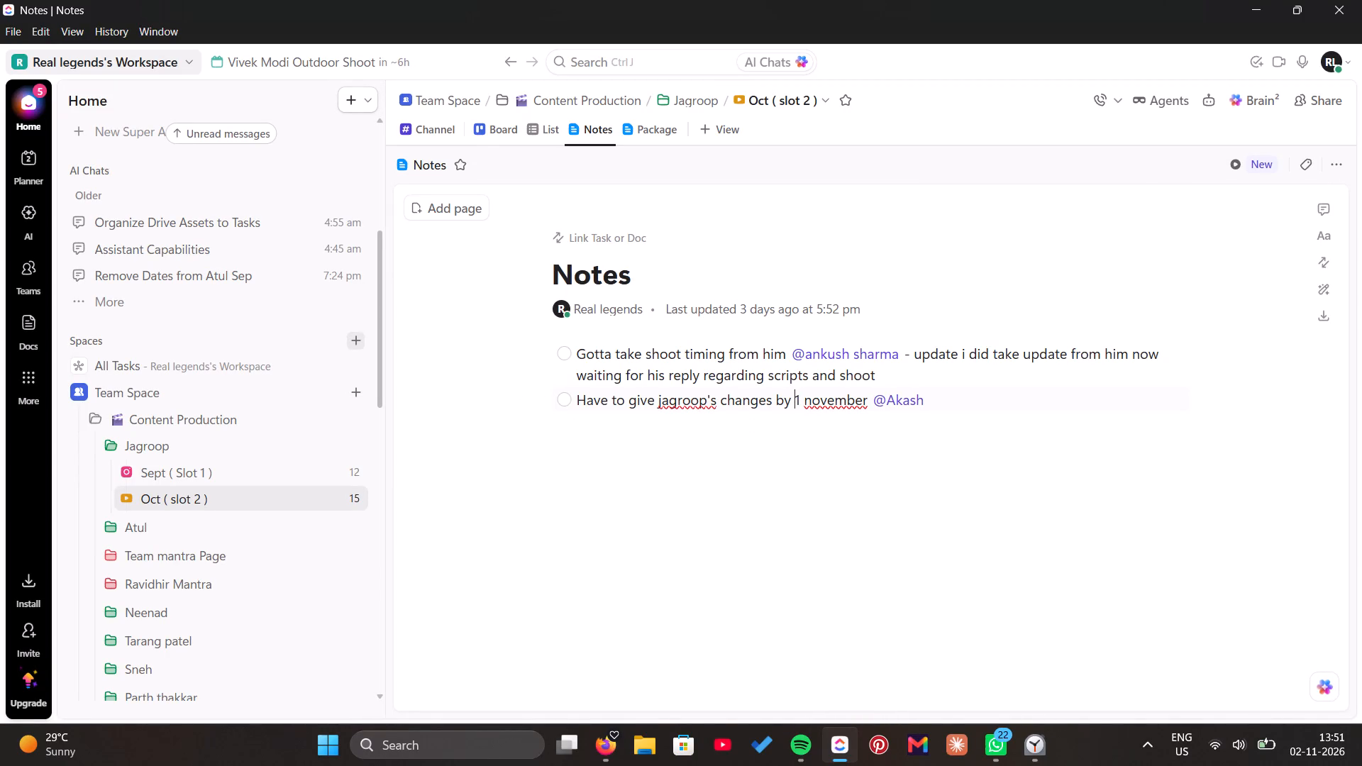
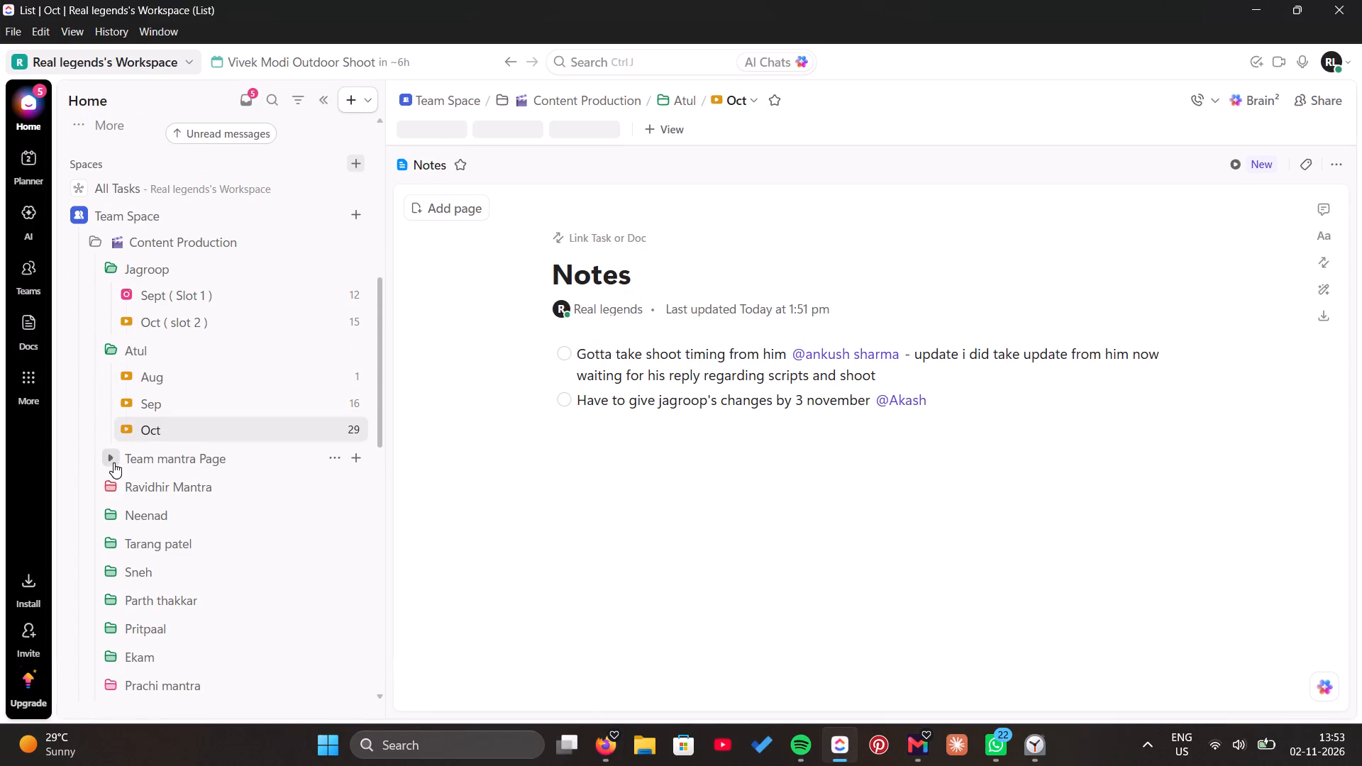
Expand the Team mantra Page folder in the Content Production space to show its lists.
{"action": "left_click", "coordinate": [111, 462]}
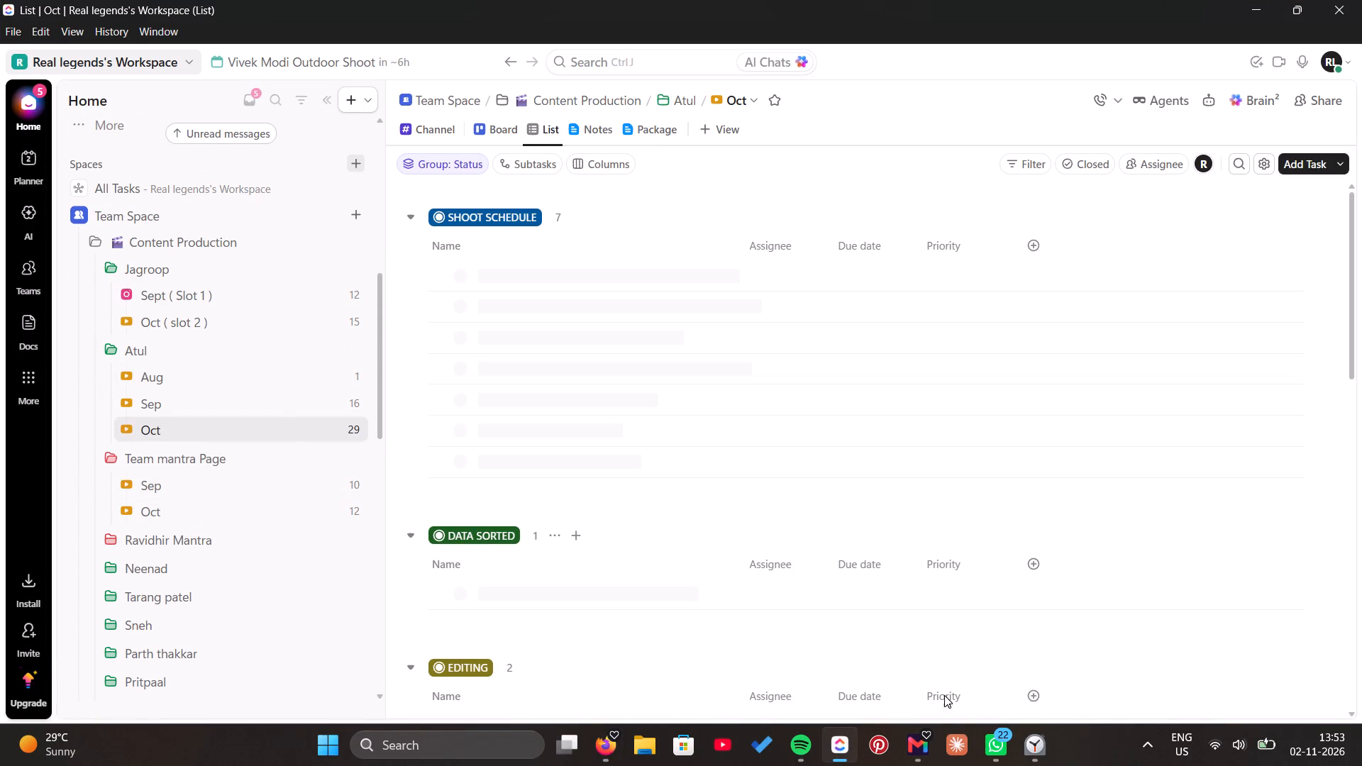
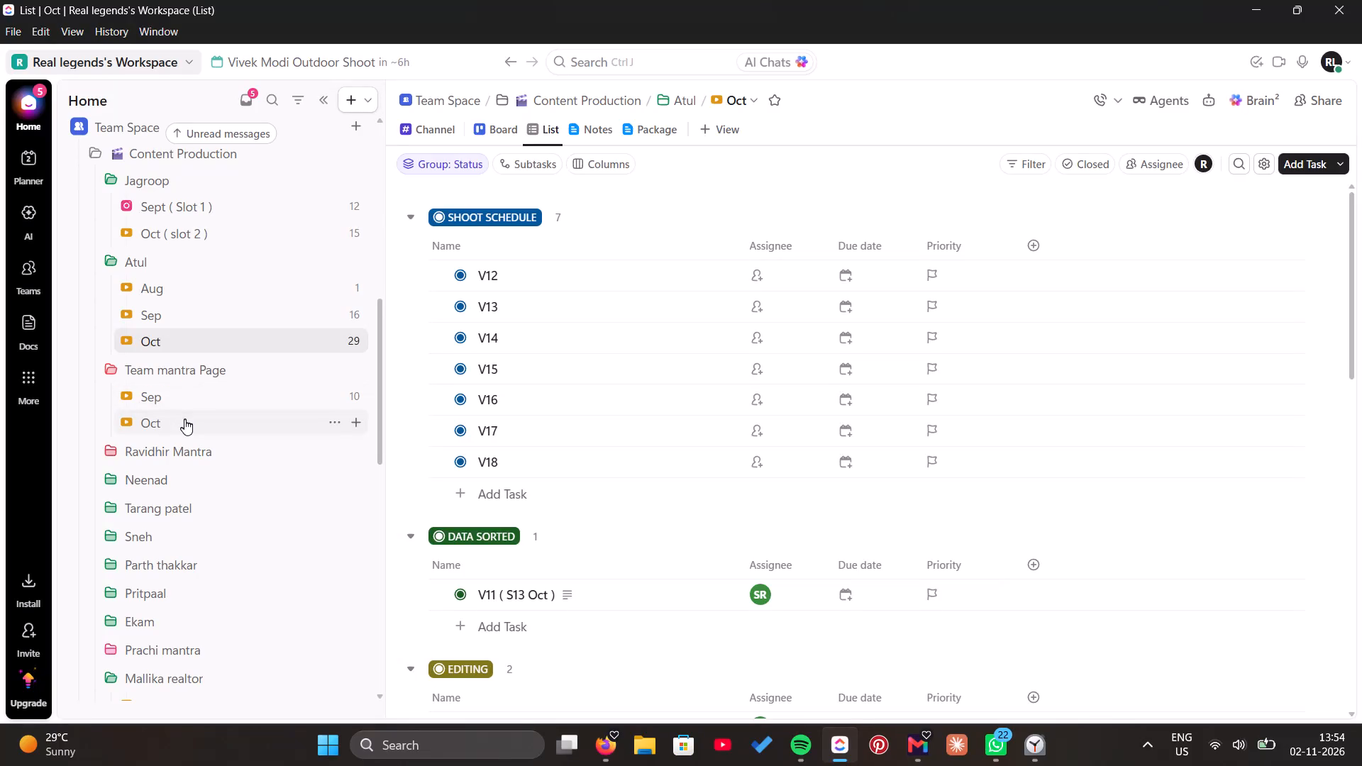
Open the Notes doc of Atul's Oct list in Content Production.
{"action": "left_click", "coordinate": [184, 421]}
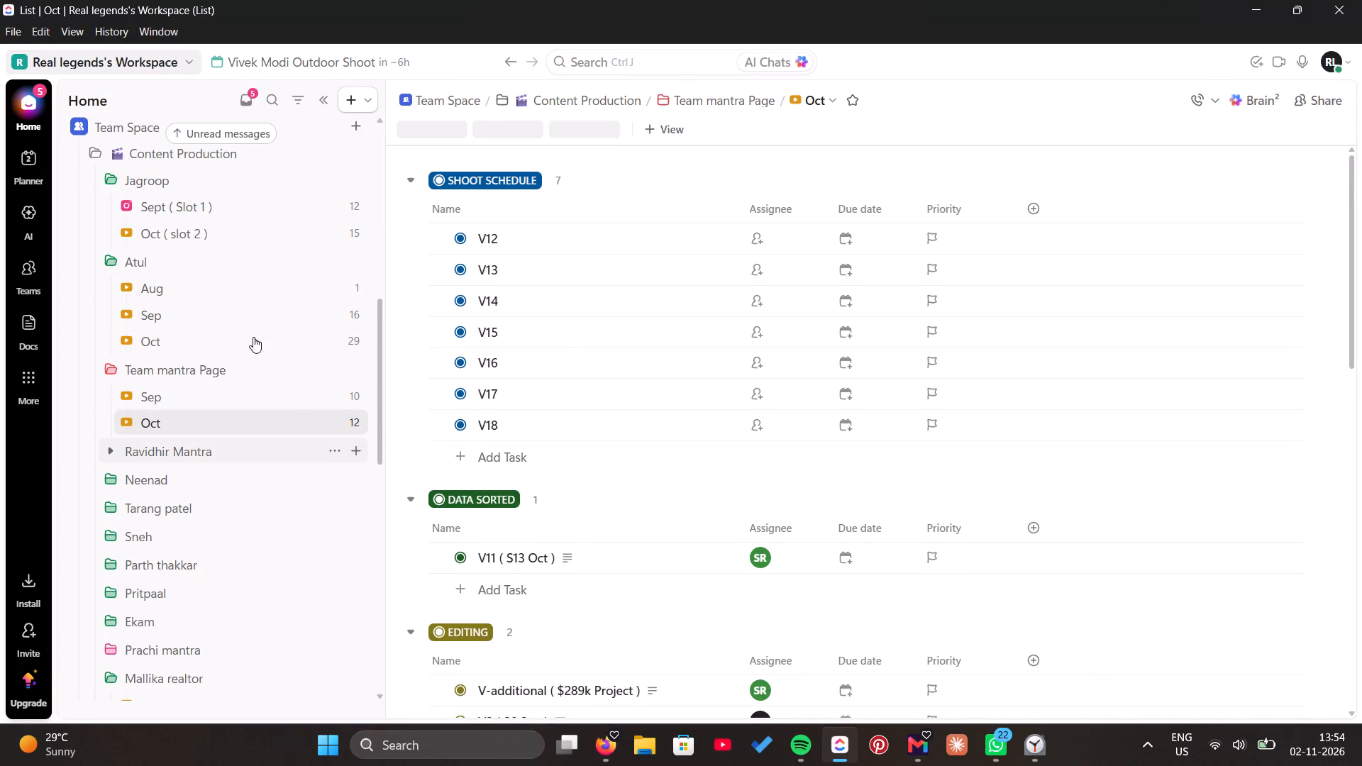
{"action": "left_click", "coordinate": [245, 350]}
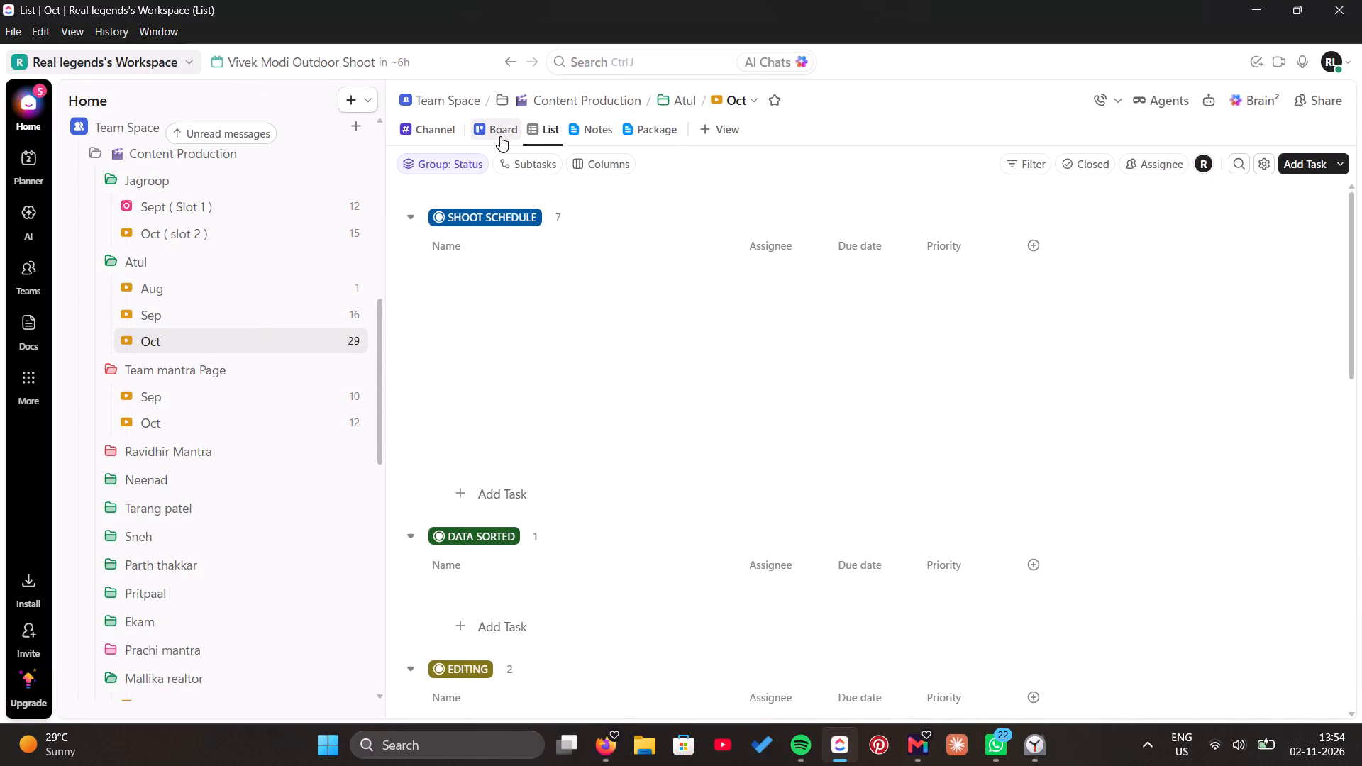
{"action": "left_click", "coordinate": [586, 125]}
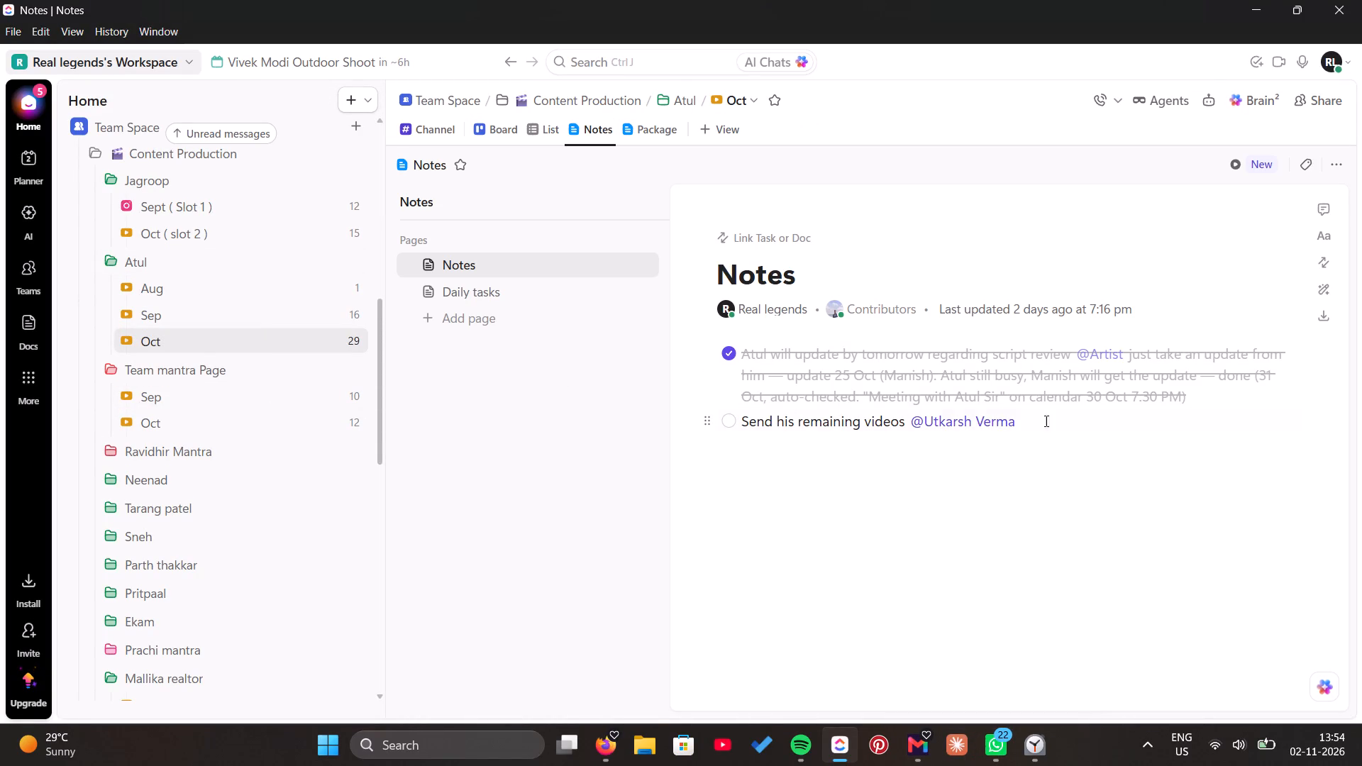
Delete the completed checklist item about Atul's script review update, starting "Atul will update by tomorrow", from the Notes.
{"action": "left_click_drag", "start_coordinate": [1233, 398], "coordinate": [716, 342]}
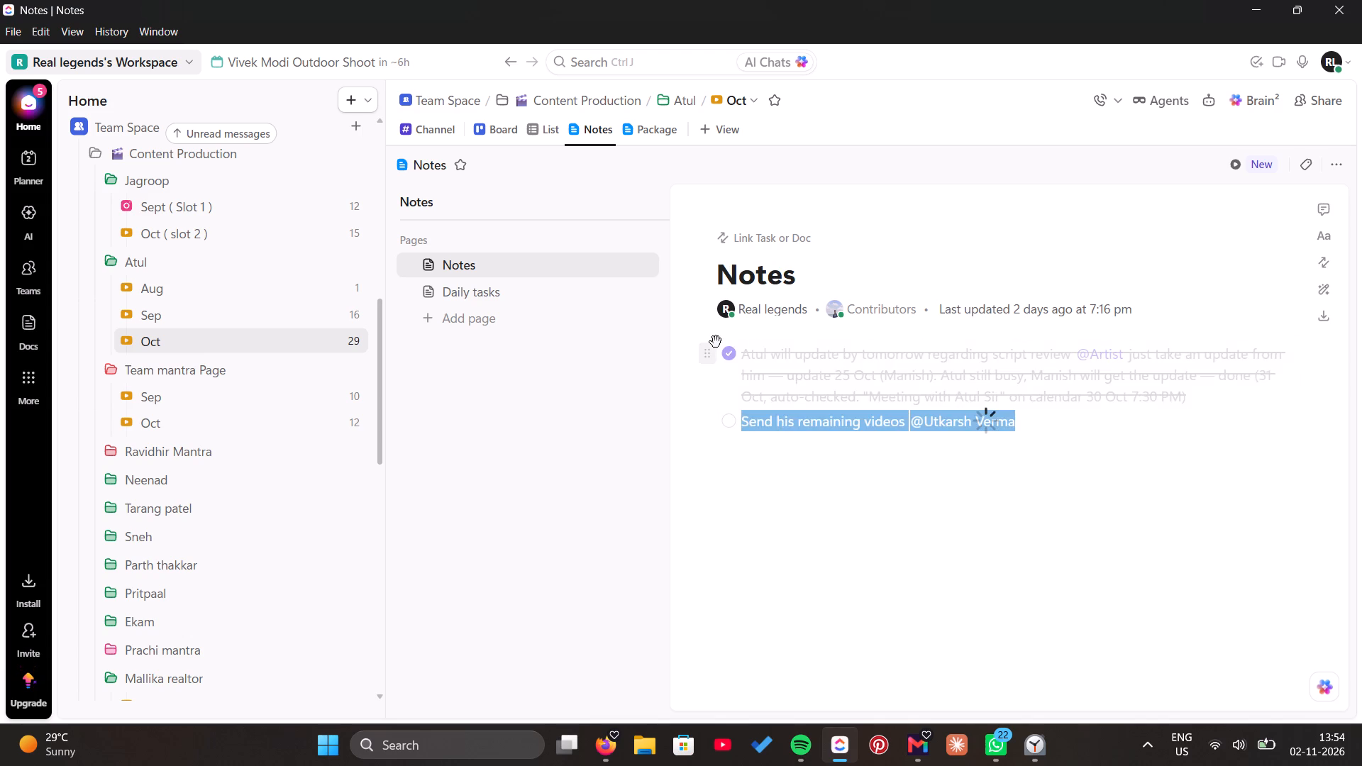
{"action": "left_click", "coordinate": [1227, 405]}
{"action": "left_click_drag", "start_coordinate": [1212, 394], "coordinate": [826, 391]}
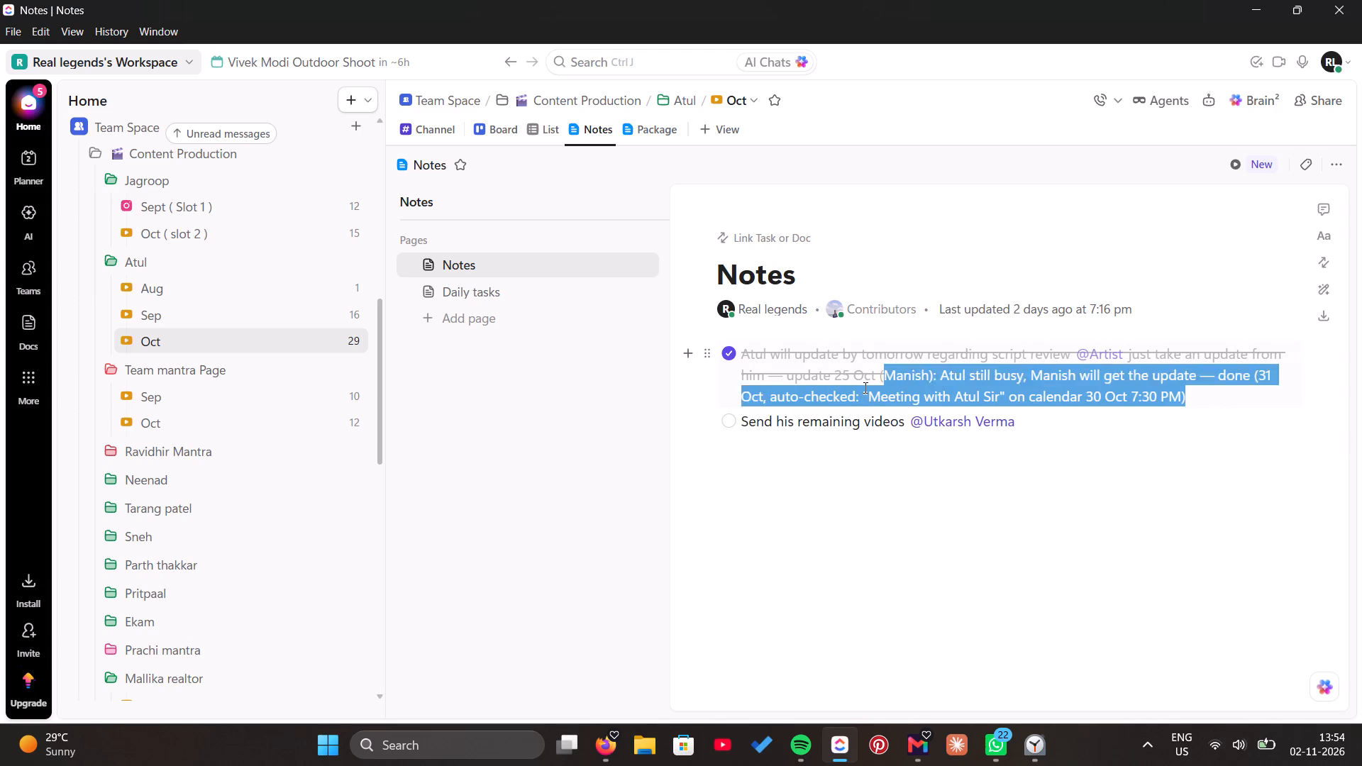
{"action": "left_click_drag", "start_coordinate": [826, 391], "coordinate": [733, 358]}
{"action": "key", "text": "BackSpace"}
{"action": "key", "text": "BackSpace"}
{"action": "key", "text": "BackSpace"}
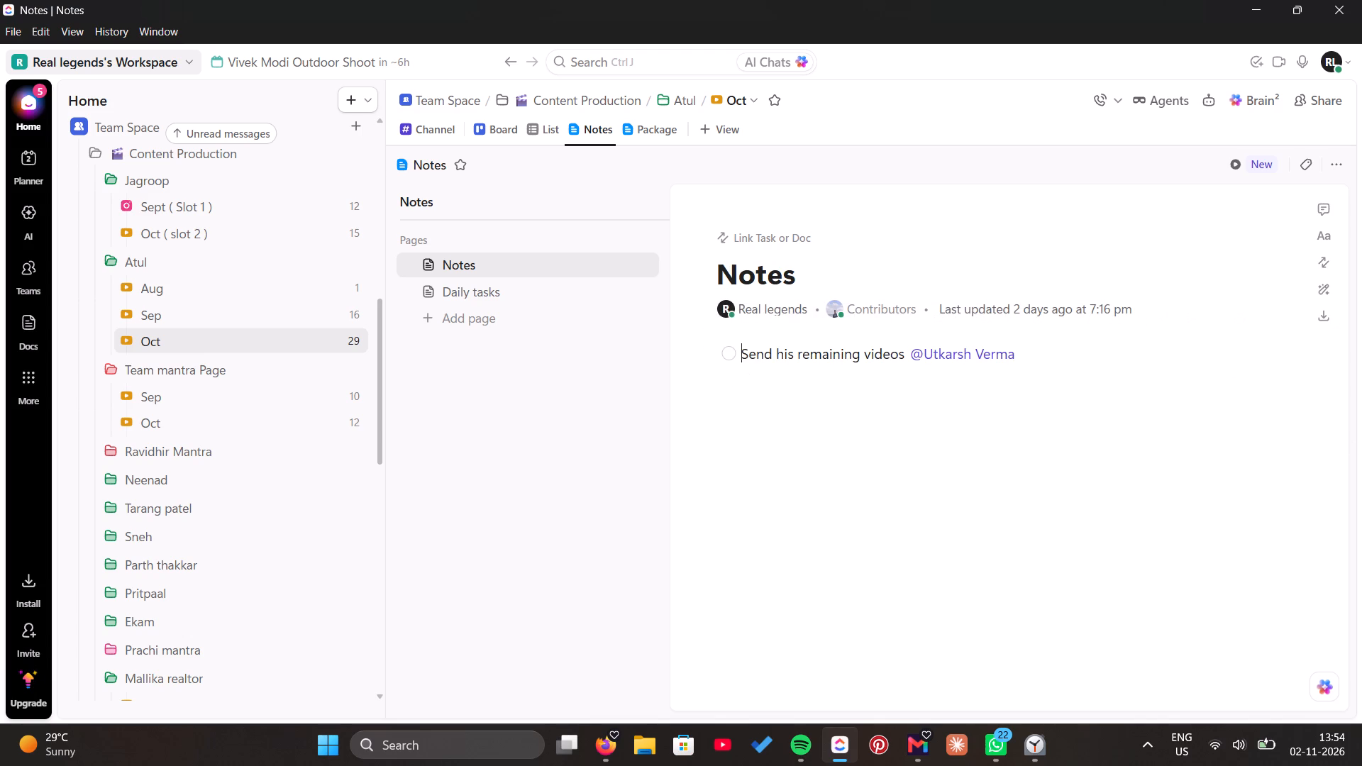
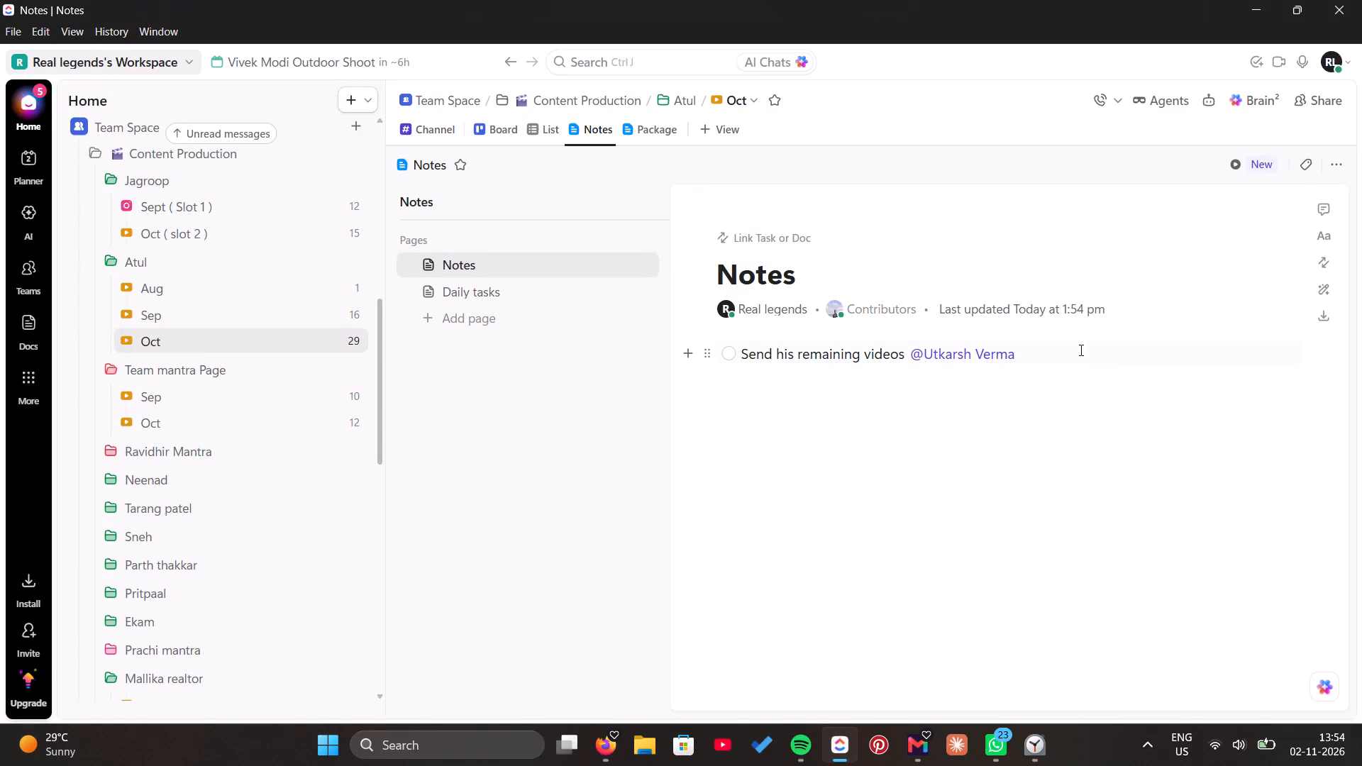
{"action": "left_click", "coordinate": [1080, 350]}
{"action": "key", "text": "Return"}
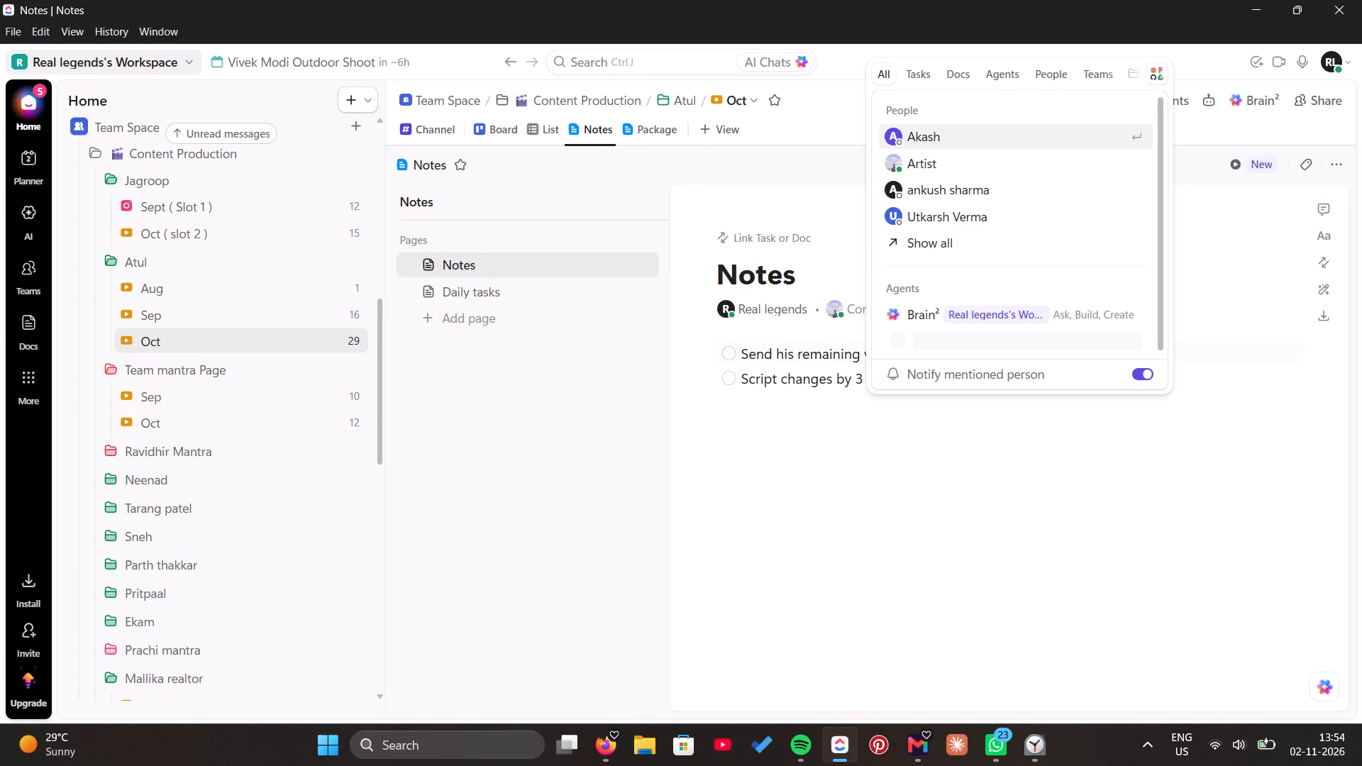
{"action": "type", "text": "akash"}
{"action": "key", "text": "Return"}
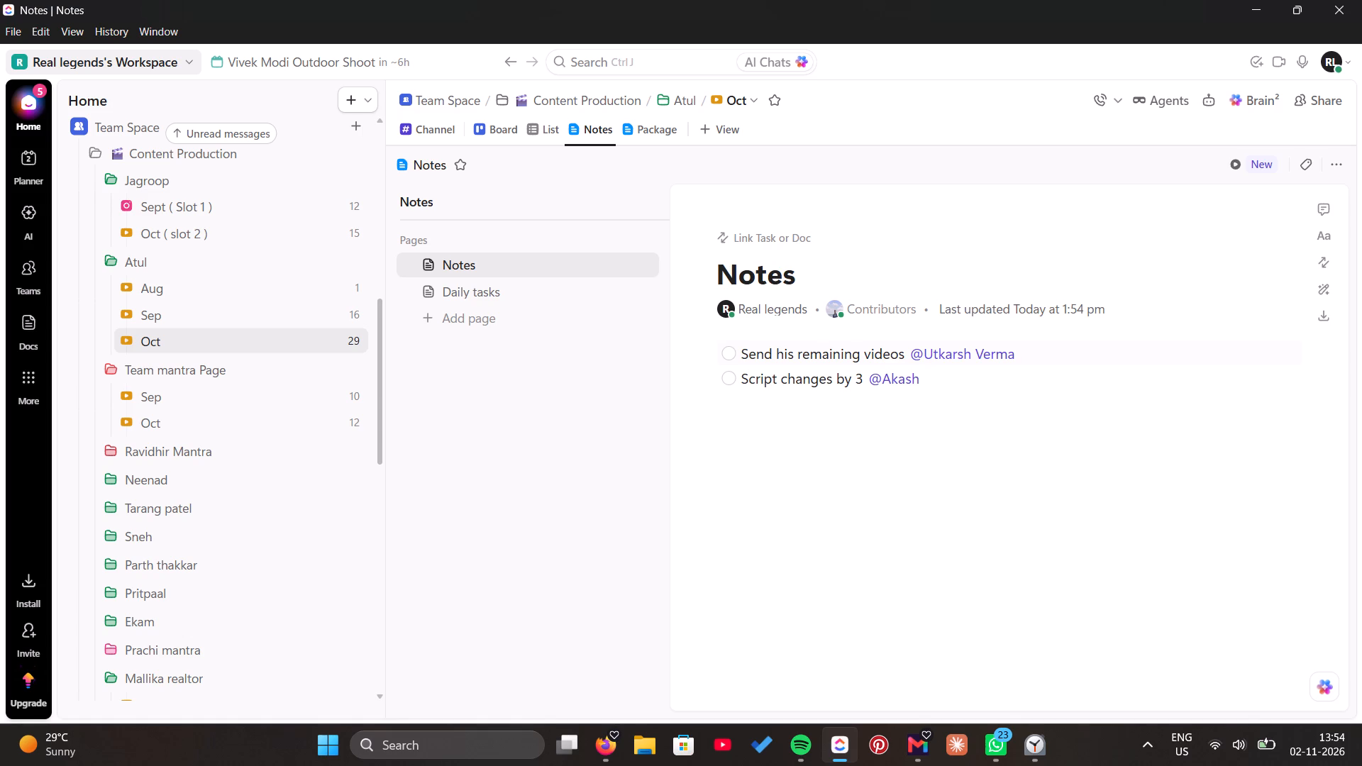
Open the Oct list of the Team mantra Page folder in Content Production.
{"action": "scroll", "coordinate": [206, 312], "scroll_direction": "down", "scroll_amount": 2}
{"action": "left_click", "coordinate": [204, 245]}
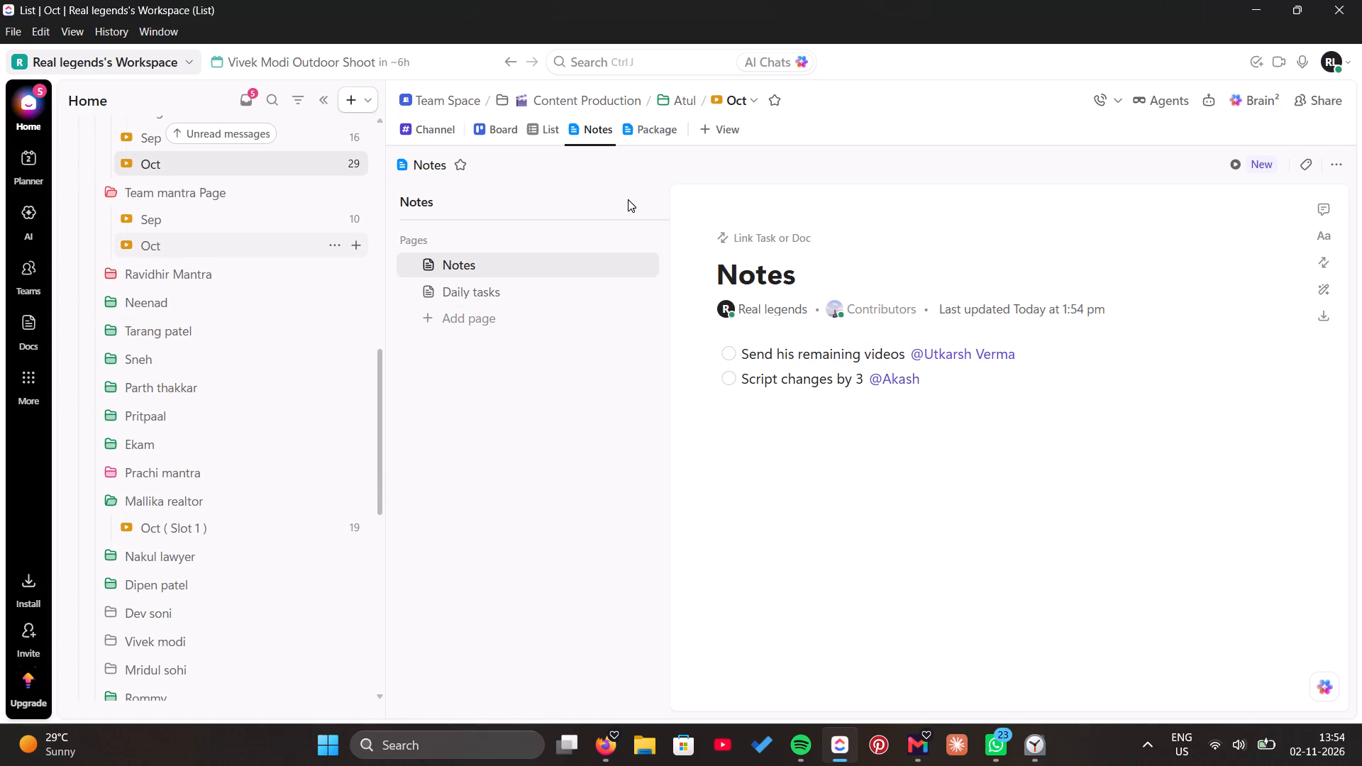
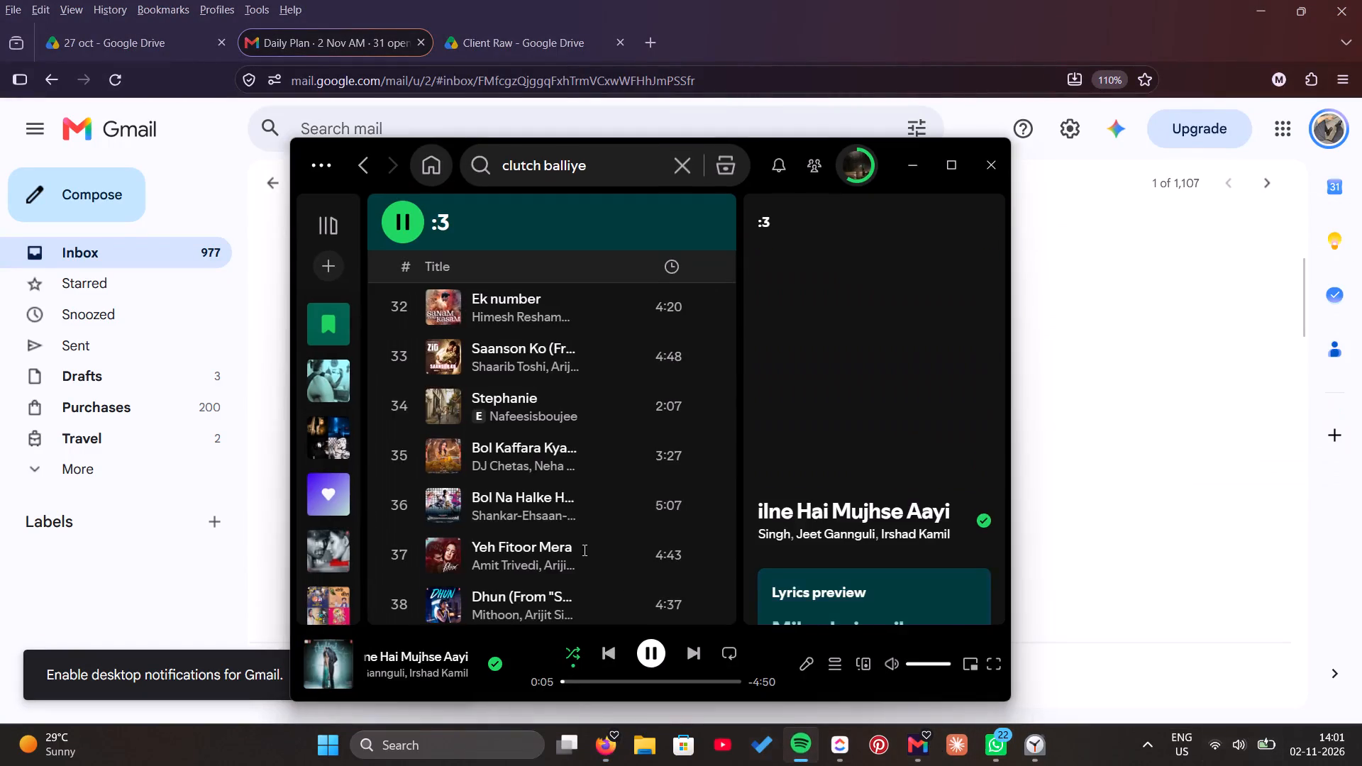
Play the song "Mi Amor" by Sharn and The Paul from the ":3" playlist in Spotify.
{"action": "scroll", "coordinate": [544, 452], "scroll_direction": "down", "scroll_amount": 6}
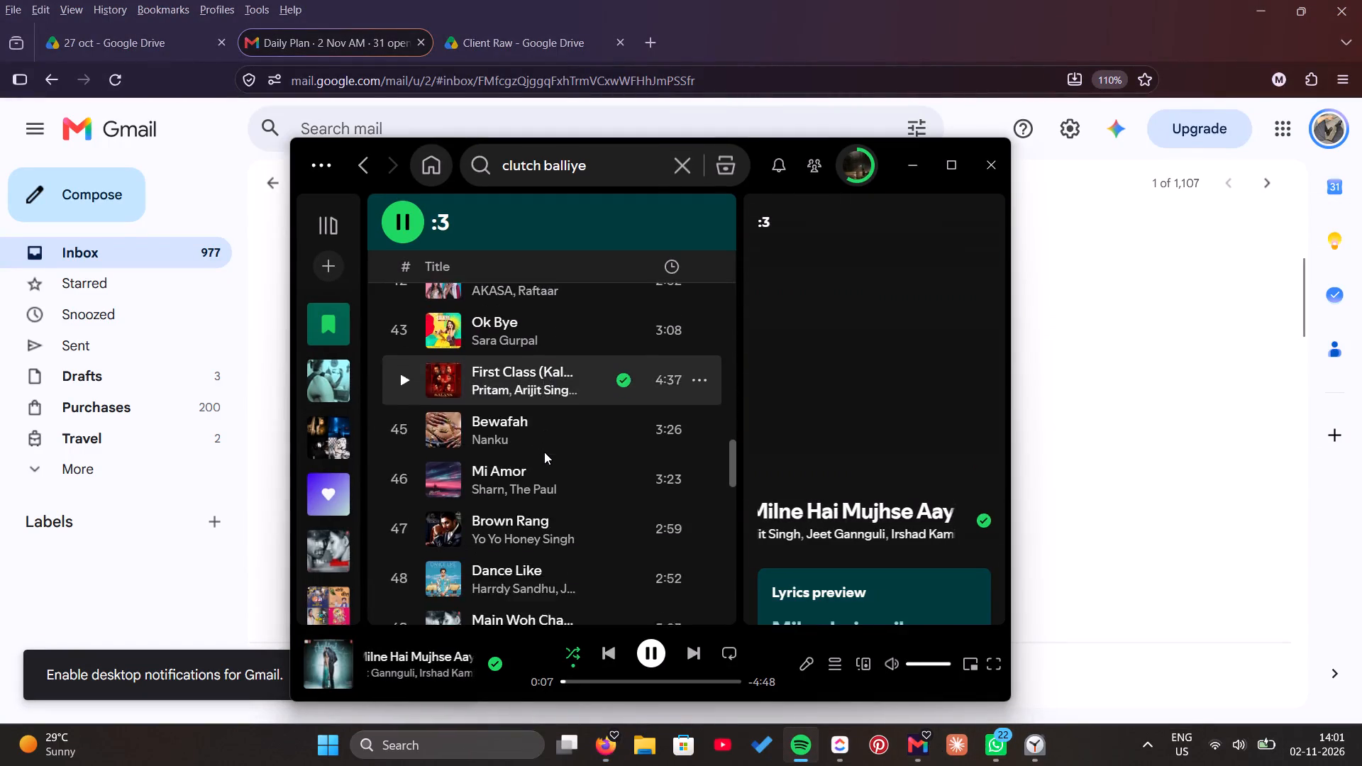
{"action": "scroll", "coordinate": [544, 452], "scroll_direction": "down", "scroll_amount": 1}
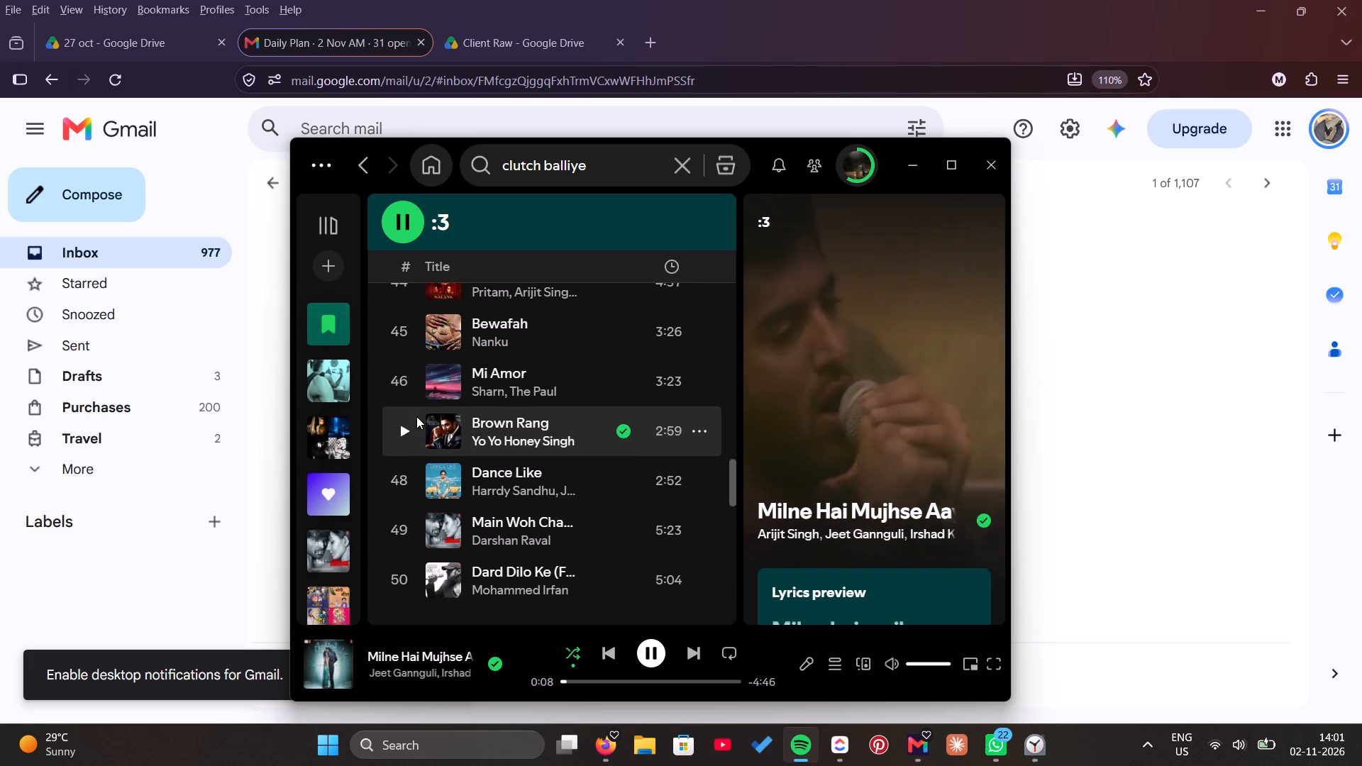
{"action": "left_click", "coordinate": [397, 374]}
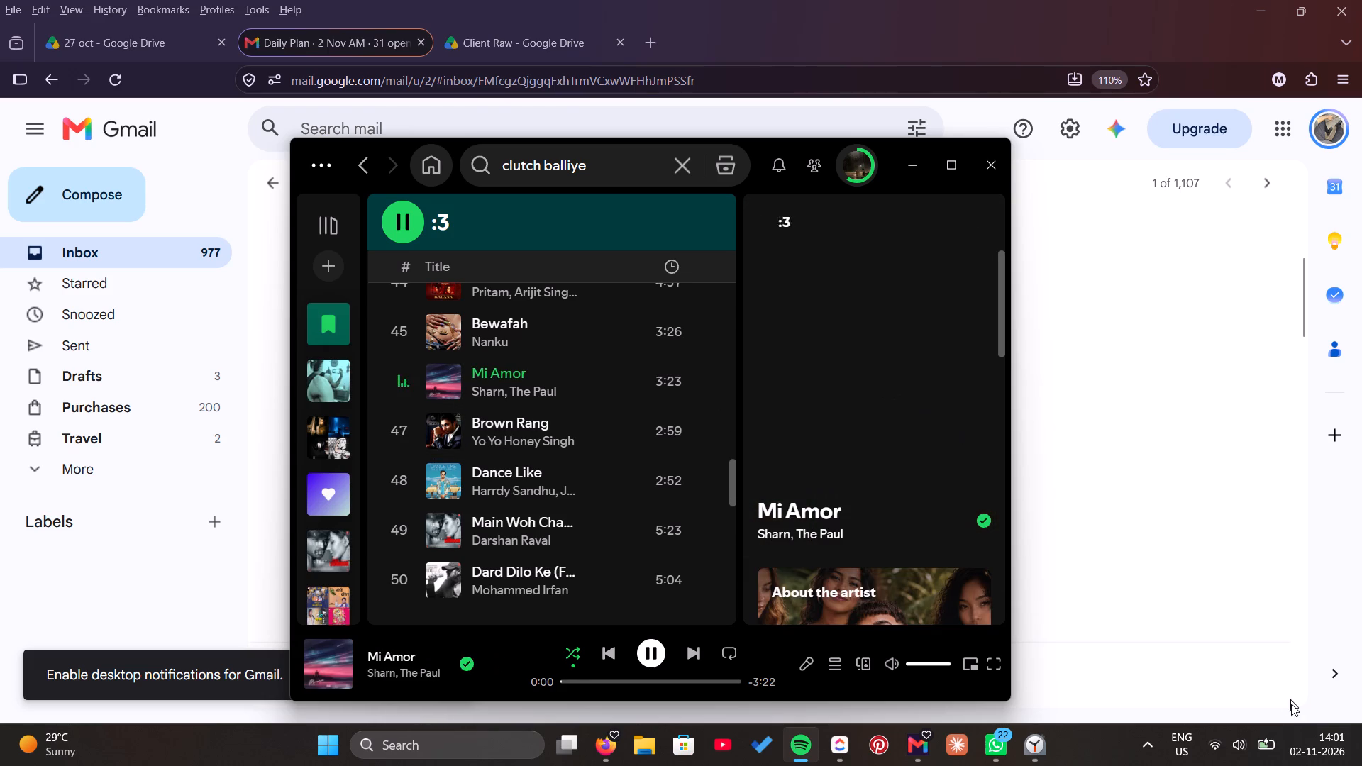
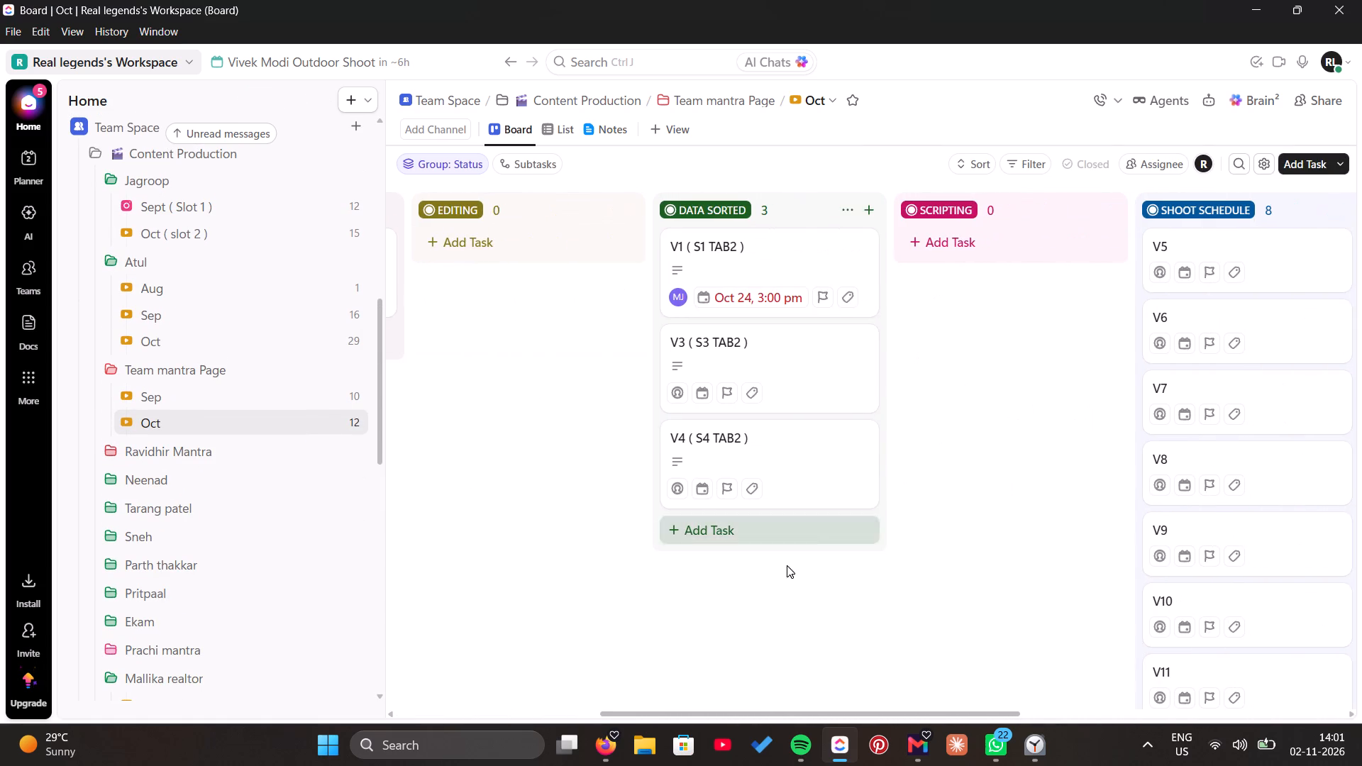
Assign the V3 ( S3 TAB2 ) task in Team mantra Page's Oct board to the same member as V1 (MJ).
{"action": "left_click_drag", "start_coordinate": [819, 592], "coordinate": [745, 596]}
{"action": "left_click", "coordinate": [606, 392]}
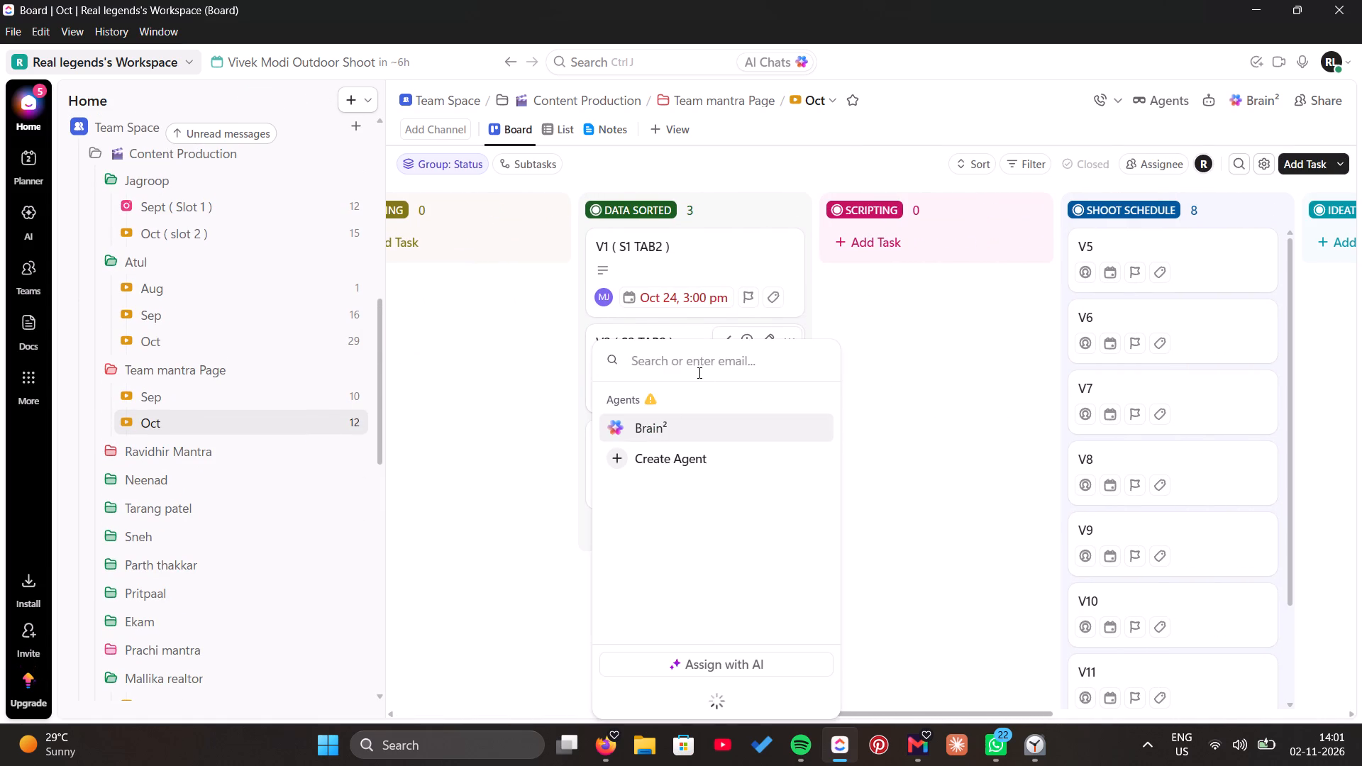
{"action": "left_click", "coordinate": [698, 372]}
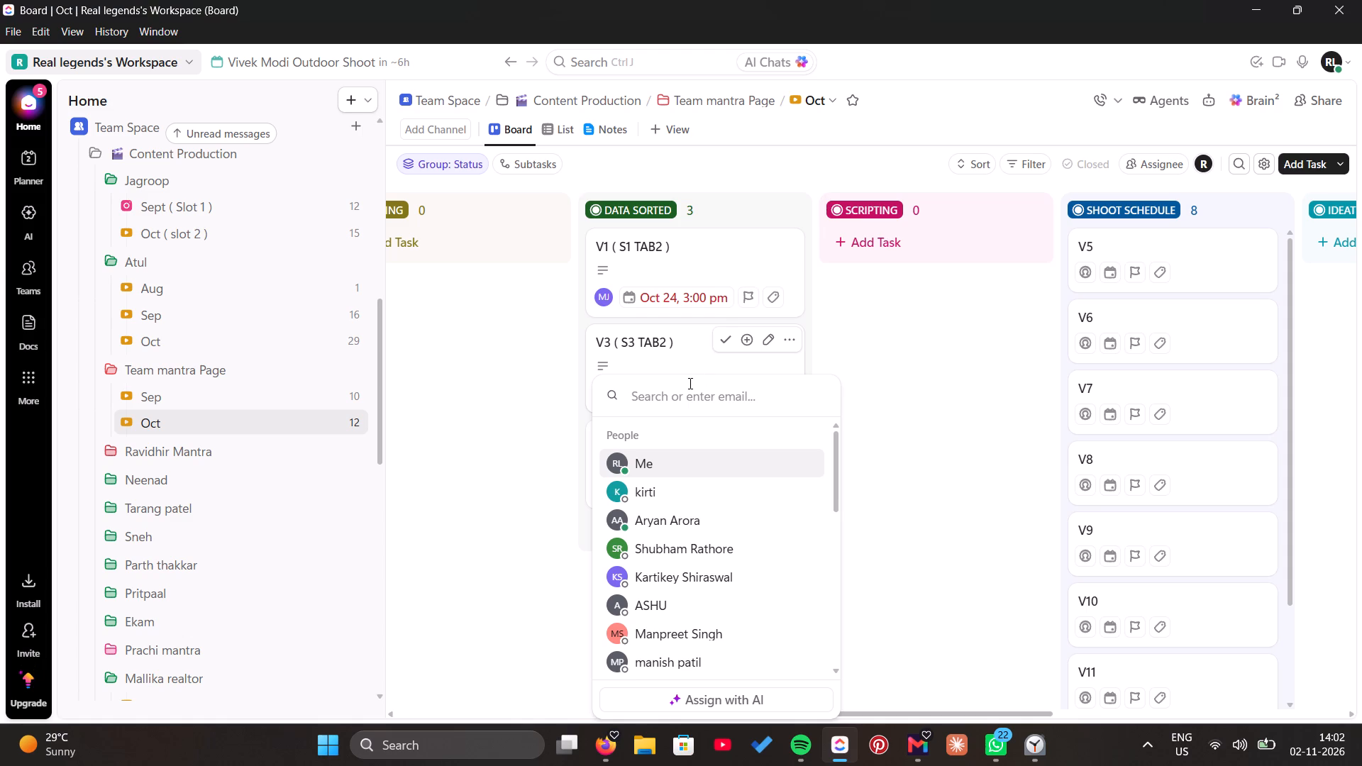
{"action": "type", "text": "sumit"}
{"action": "key", "text": "BackSpace"}
{"action": "key", "text": "BackSpace"}
{"action": "key", "text": "BackSpace"}
{"action": "key", "text": "BackSpace"}
{"action": "key", "text": "BackSpace"}
{"action": "key", "text": "BackSpace"}
{"action": "key", "text": "BackSpace"}
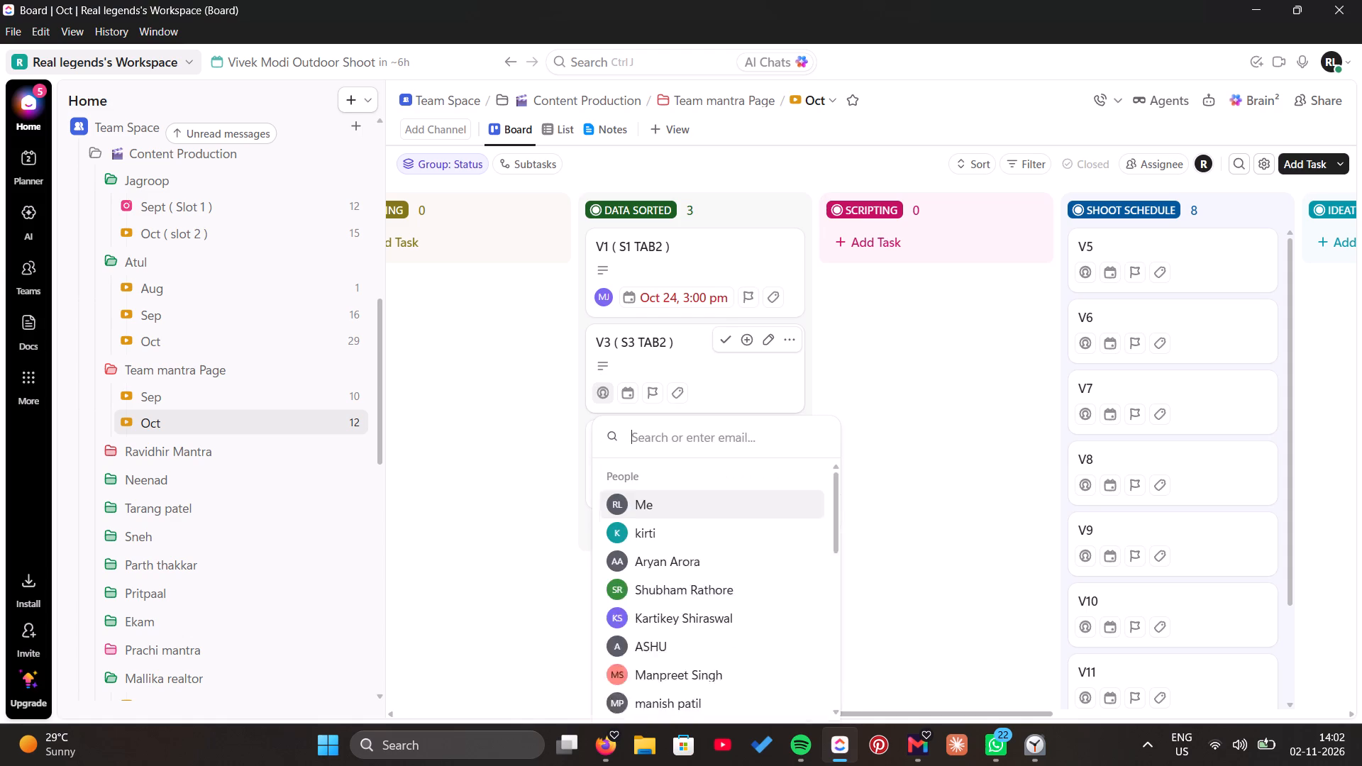
{"action": "type", "text": "sum"}
{"action": "key", "text": "BackSpace"}
{"action": "key", "text": "BackSpace"}
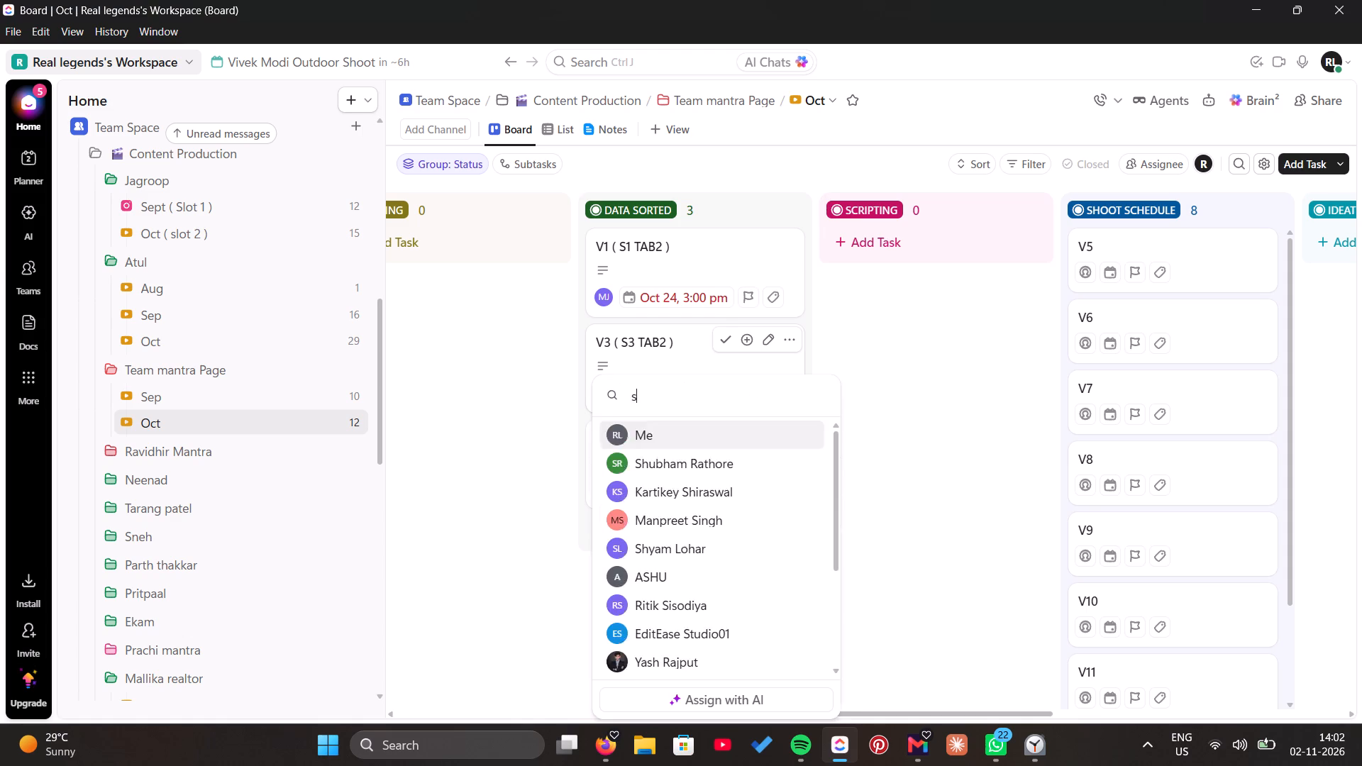
{"action": "key", "text": "BackSpace"}
{"action": "scroll", "coordinate": [709, 524], "scroll_direction": "down", "scroll_amount": 2}
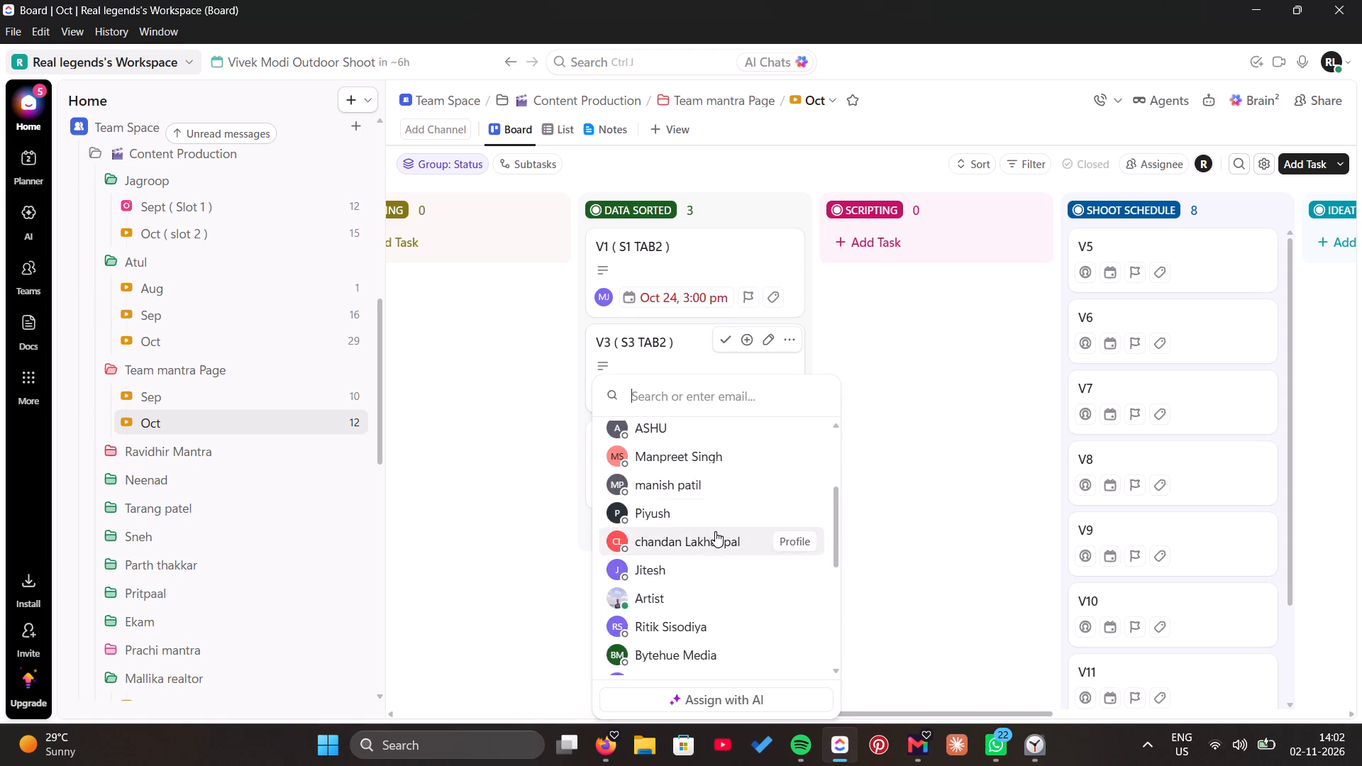
{"action": "scroll", "coordinate": [715, 531], "scroll_direction": "up", "scroll_amount": 3}
{"action": "key", "text": "BackSpace"}
{"action": "type", "text": "mr"}
{"action": "key", "text": "space"}
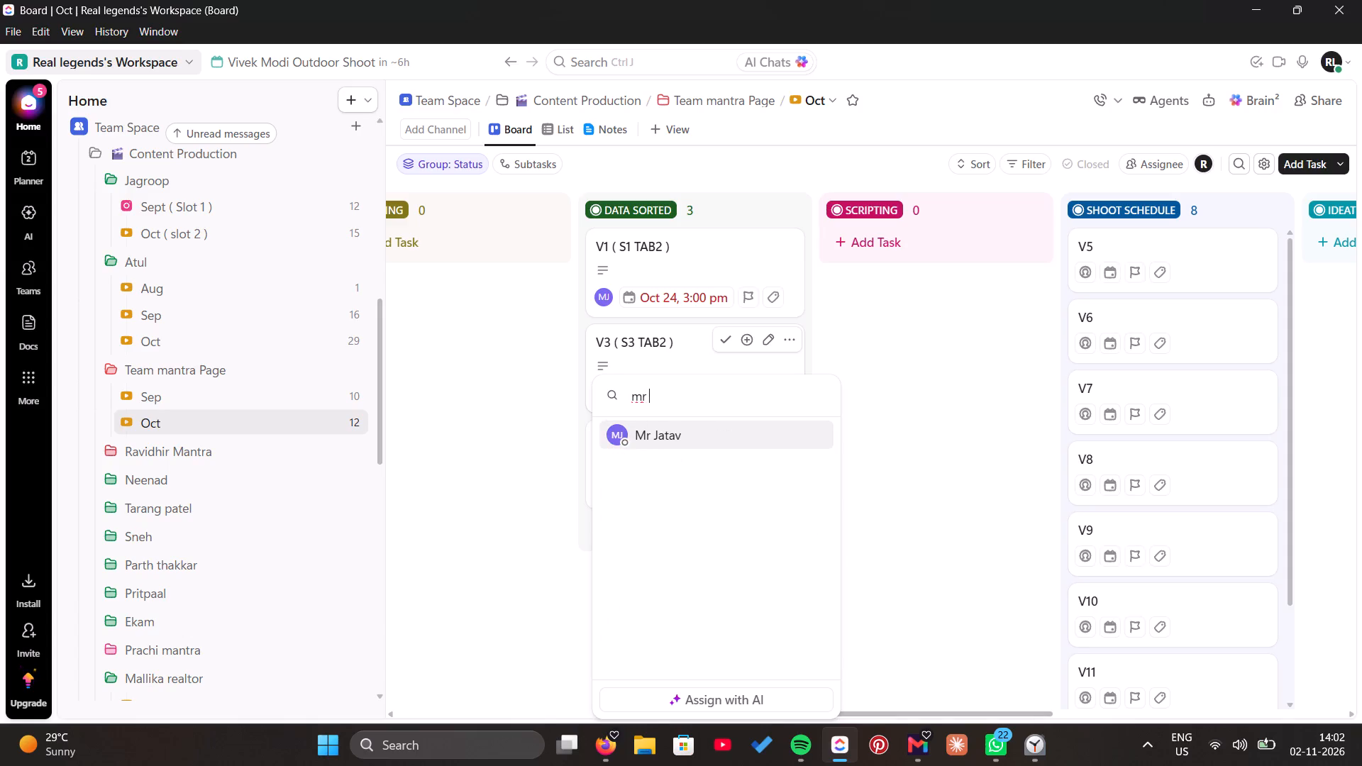
{"action": "key", "text": "Return"}
Assign the V4 ( S4 TAB2 ) task in the Data Sorted column to the same member (MJ).
{"action": "left_click", "coordinate": [611, 487]}
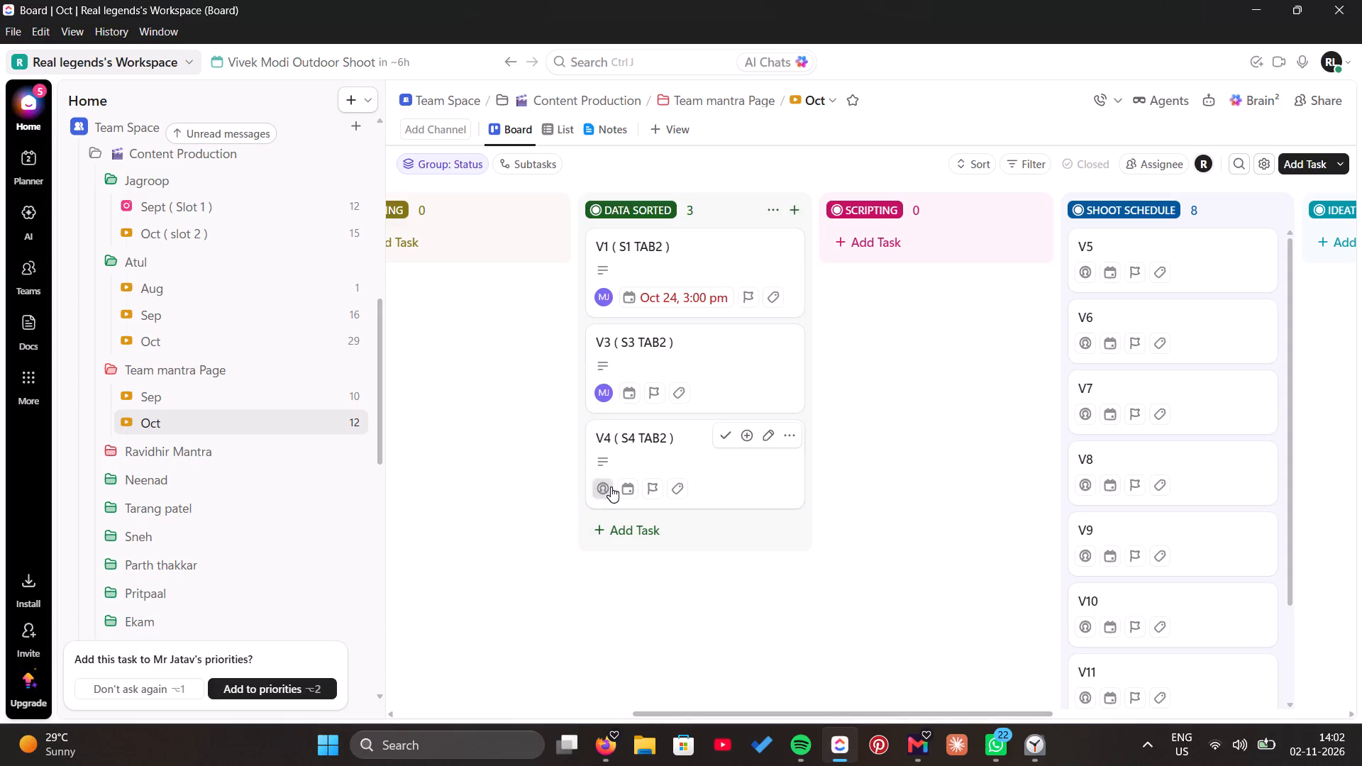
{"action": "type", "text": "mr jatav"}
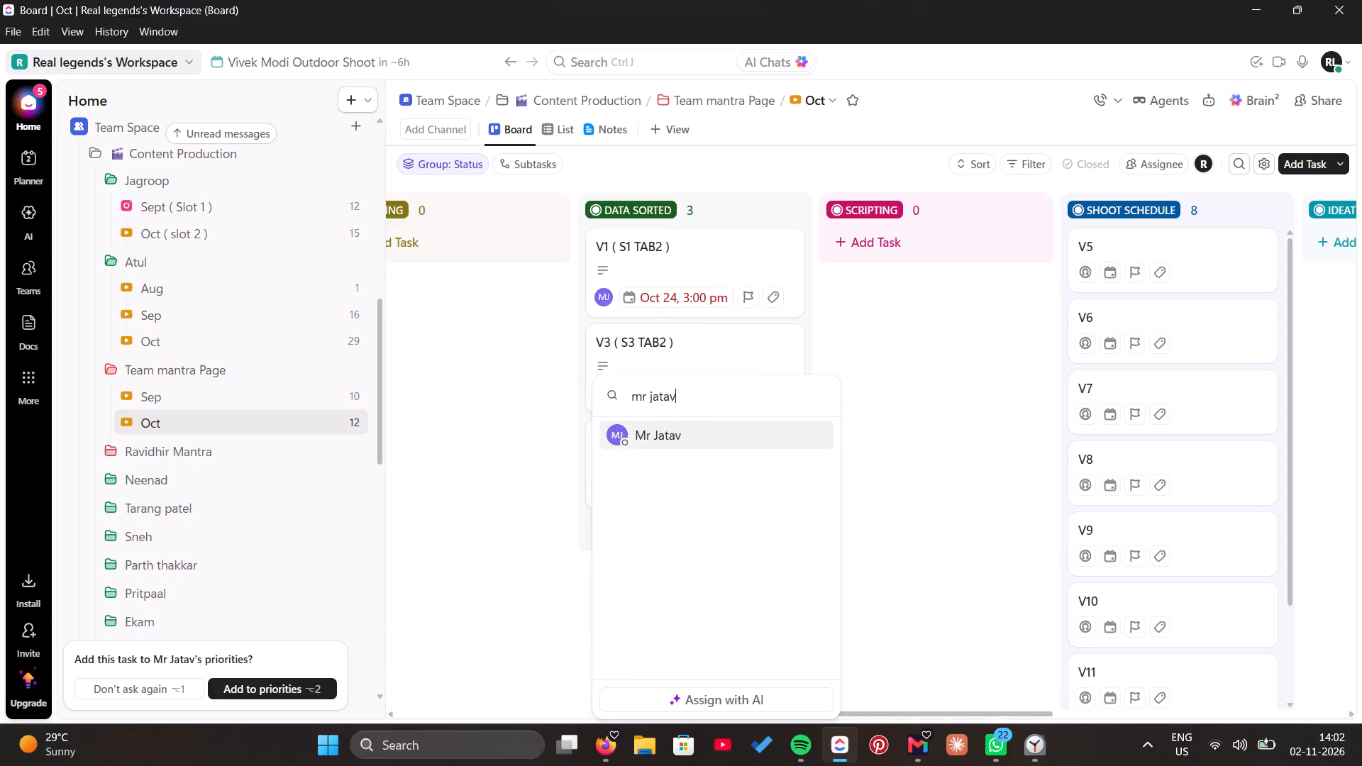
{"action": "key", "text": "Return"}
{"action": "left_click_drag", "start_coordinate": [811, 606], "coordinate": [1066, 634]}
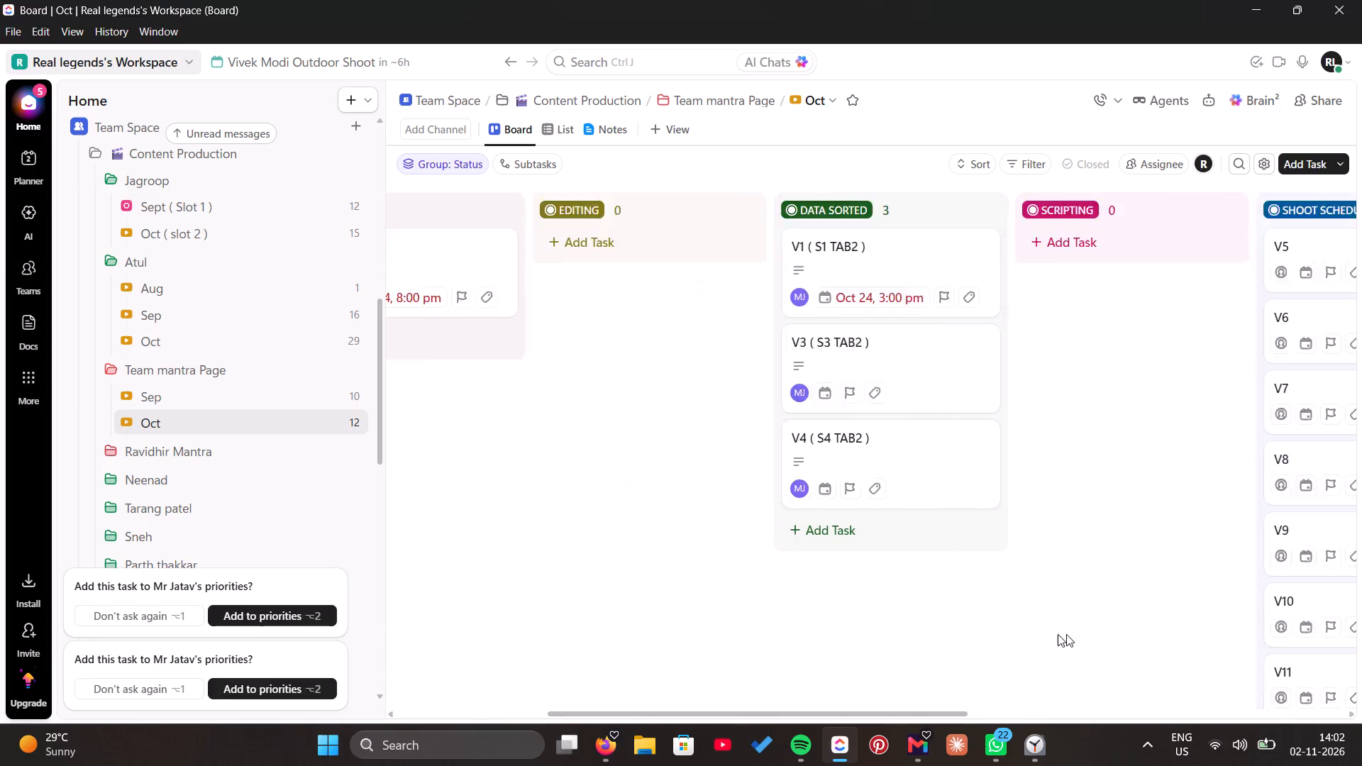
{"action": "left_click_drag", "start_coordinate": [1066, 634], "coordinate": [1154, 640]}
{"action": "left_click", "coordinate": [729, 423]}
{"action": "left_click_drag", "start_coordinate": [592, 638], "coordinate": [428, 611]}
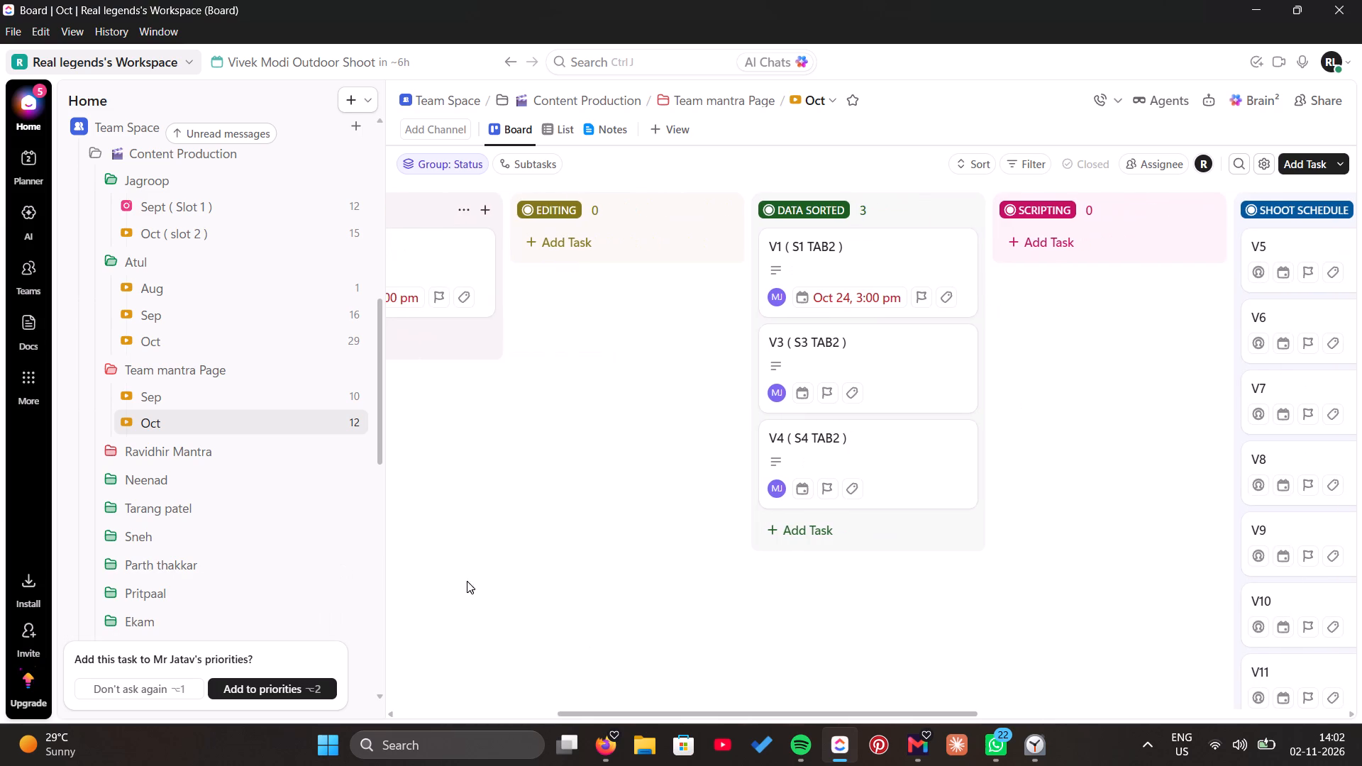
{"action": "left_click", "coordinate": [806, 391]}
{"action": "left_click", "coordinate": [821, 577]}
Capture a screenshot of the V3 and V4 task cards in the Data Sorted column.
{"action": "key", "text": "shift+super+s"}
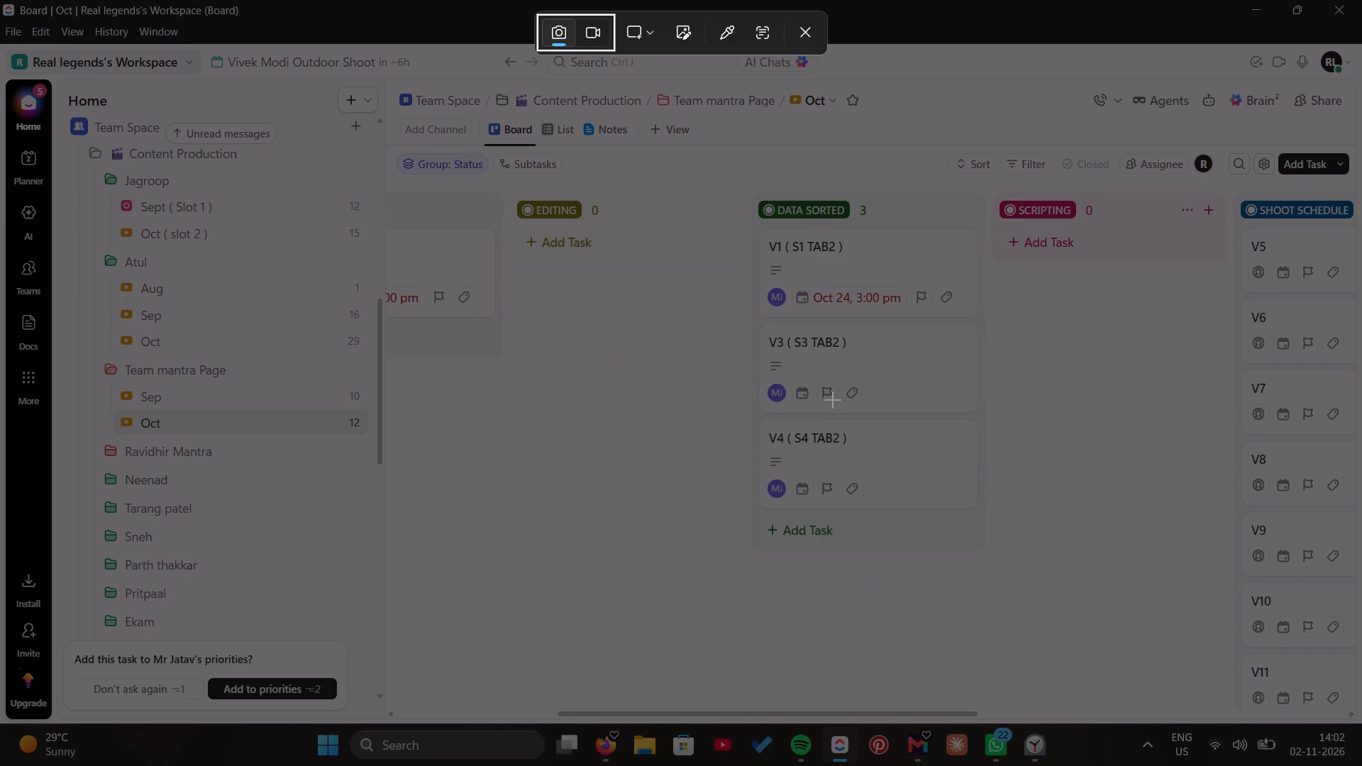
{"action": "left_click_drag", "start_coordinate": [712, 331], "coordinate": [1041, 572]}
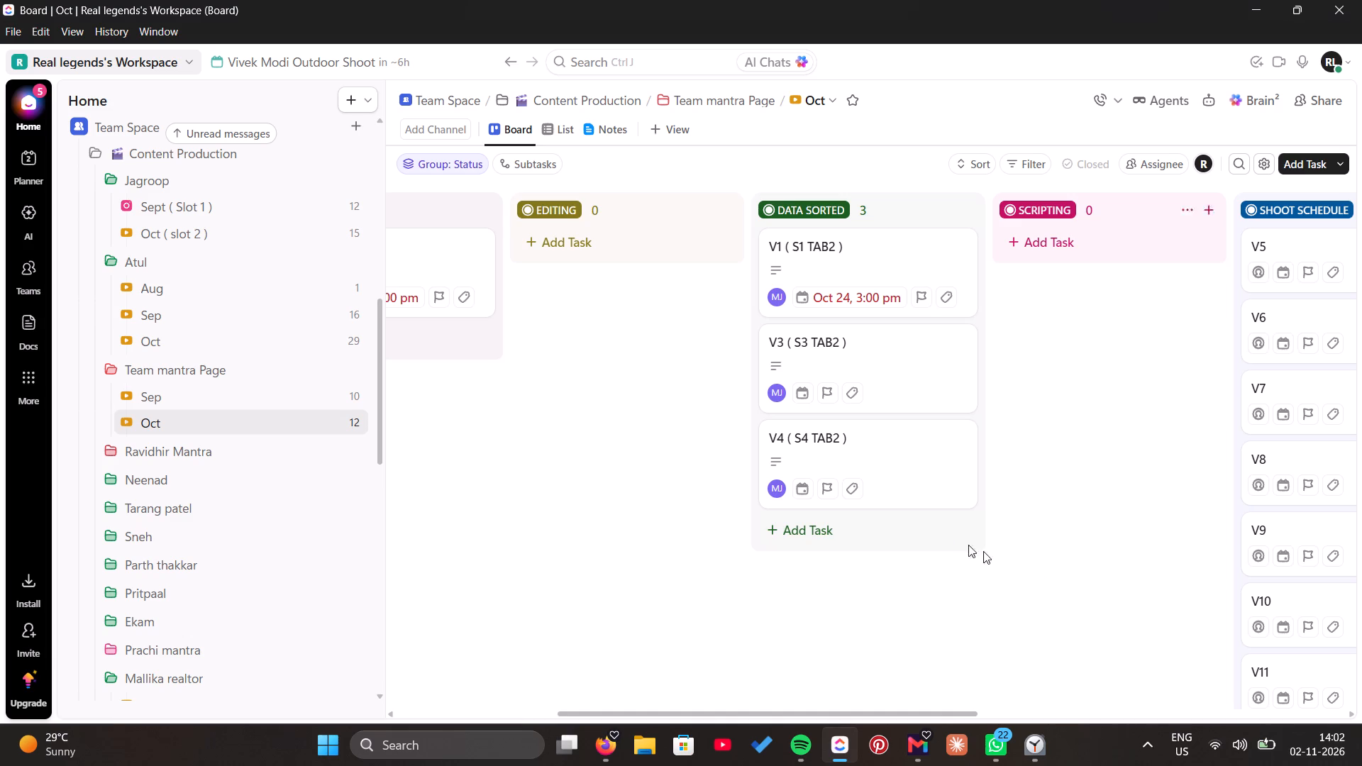
Capture a screenshot of the whole Data Sorted column, from its header to below the V4 card.
{"action": "key", "text": "shift+super+s"}
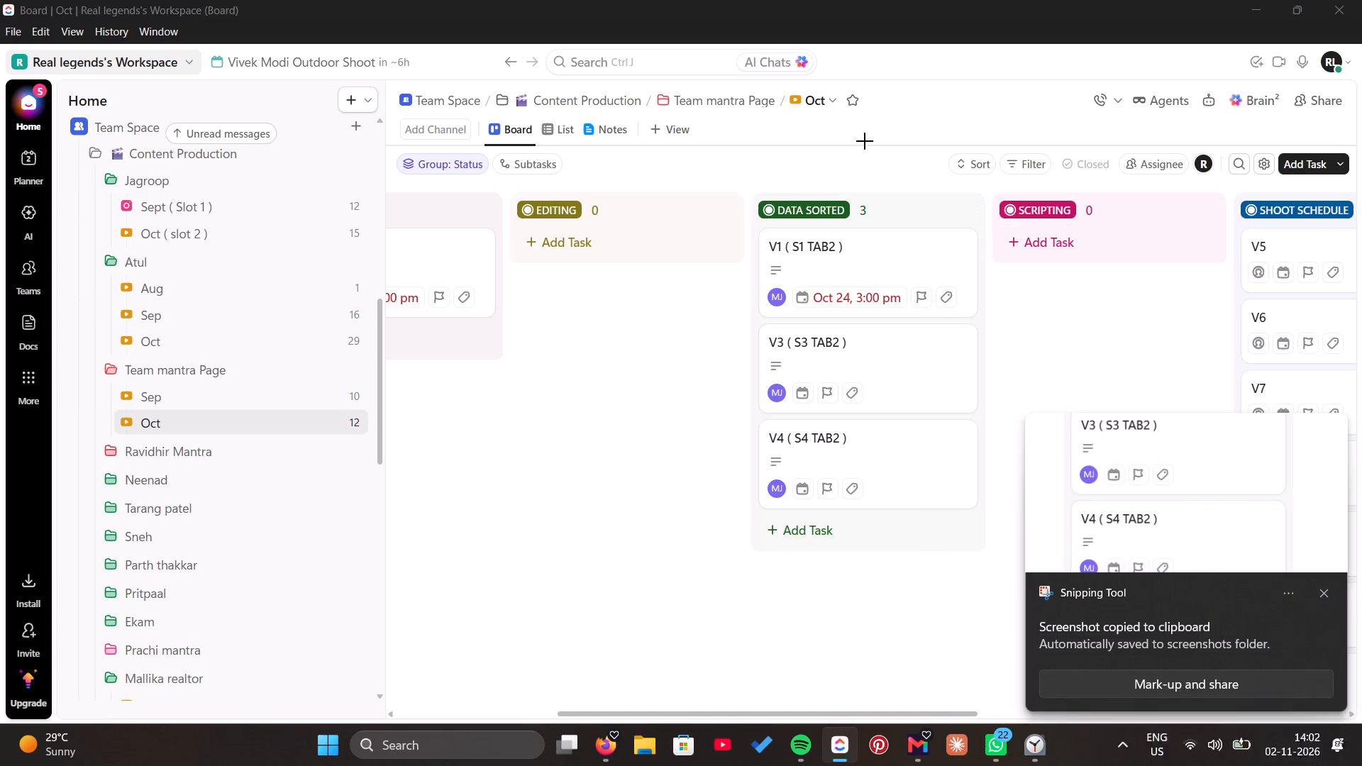
{"action": "left_click_drag", "start_coordinate": [744, 174], "coordinate": [998, 586]}
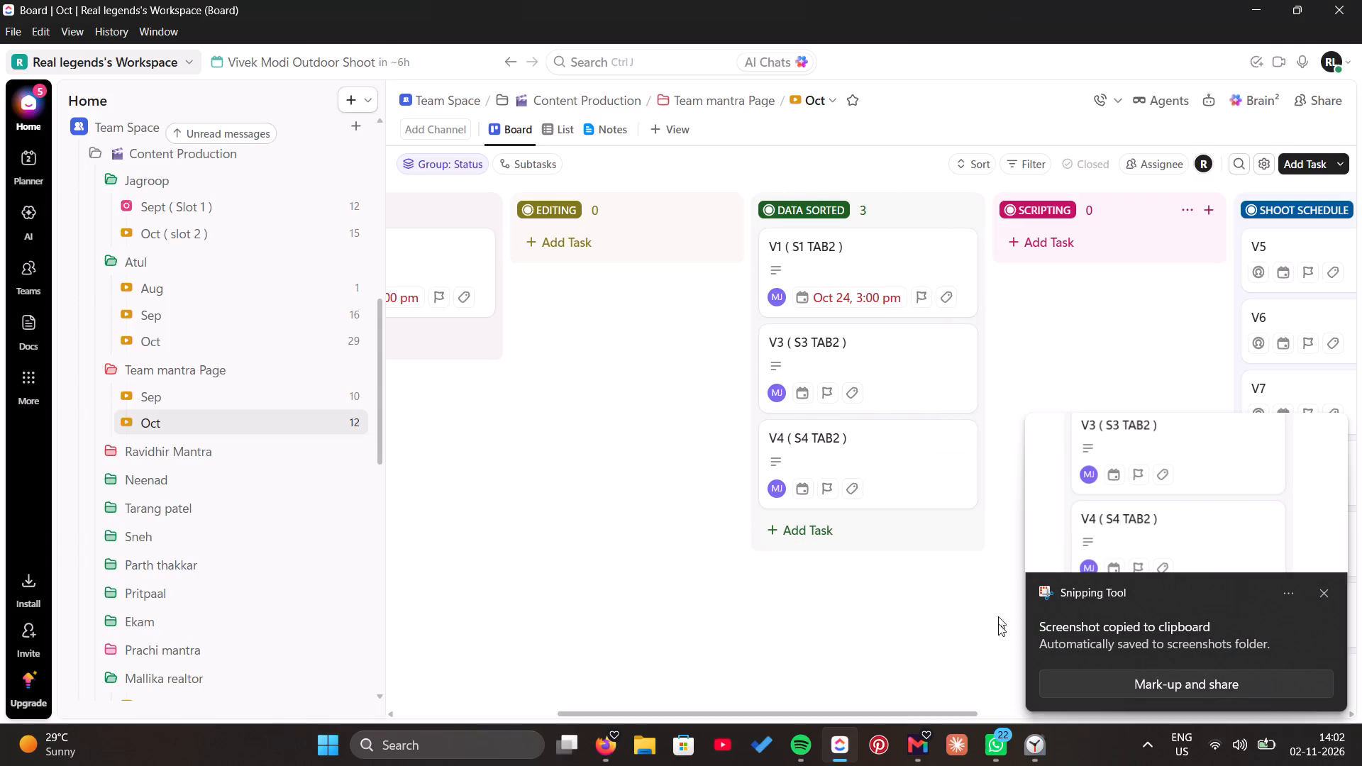
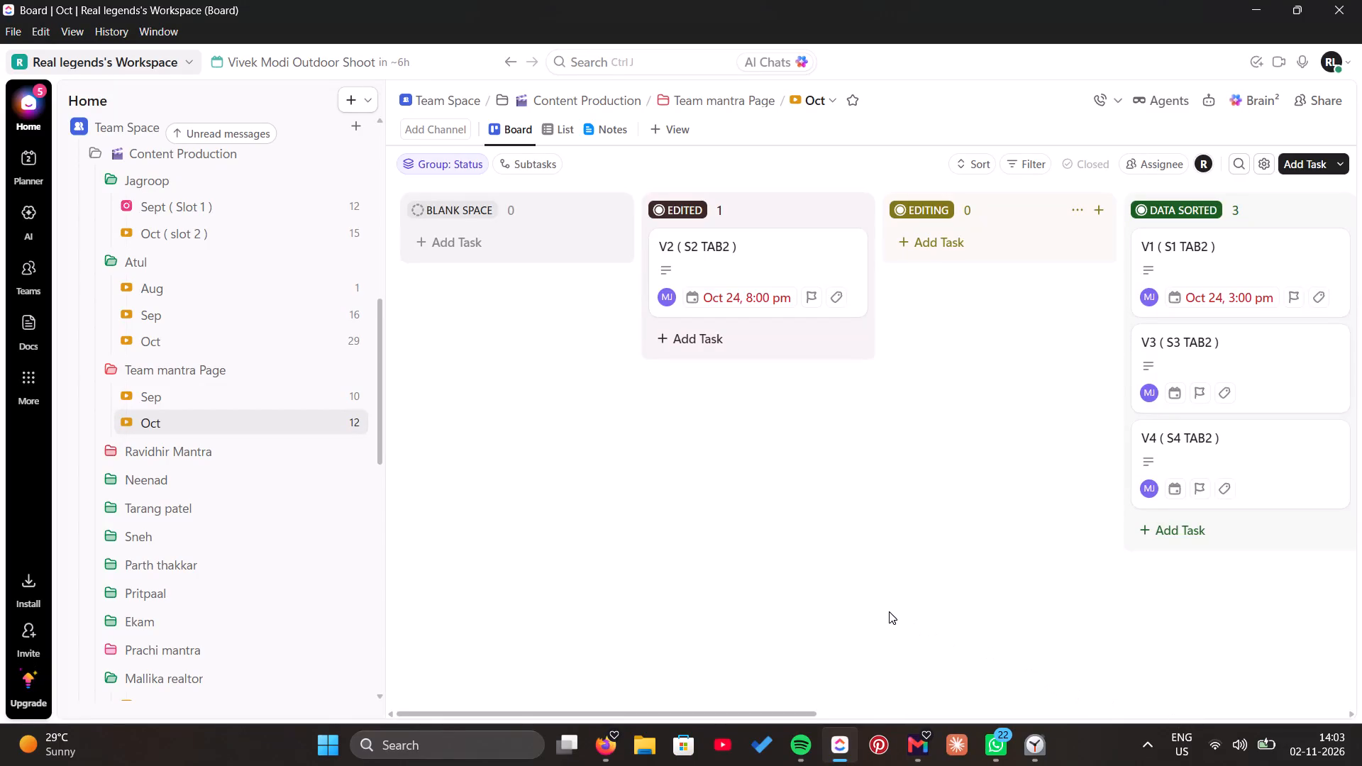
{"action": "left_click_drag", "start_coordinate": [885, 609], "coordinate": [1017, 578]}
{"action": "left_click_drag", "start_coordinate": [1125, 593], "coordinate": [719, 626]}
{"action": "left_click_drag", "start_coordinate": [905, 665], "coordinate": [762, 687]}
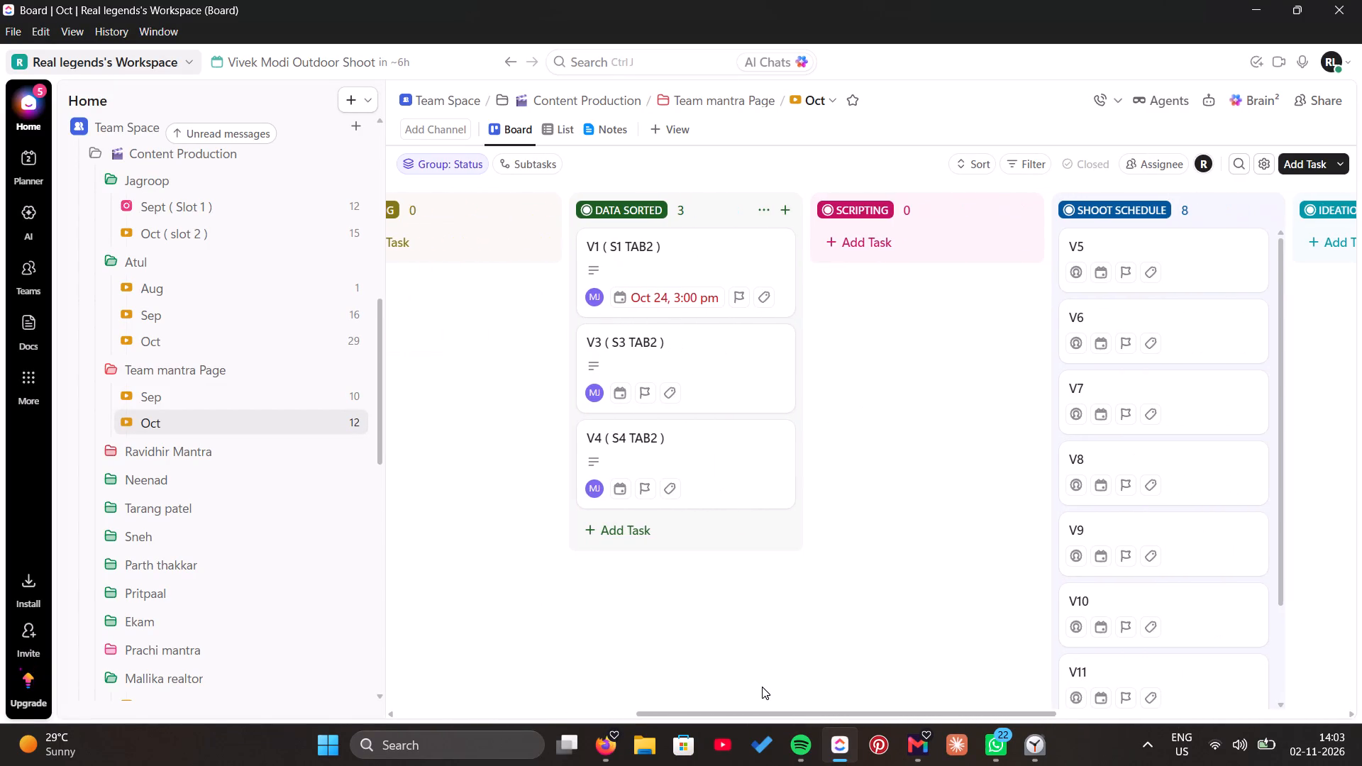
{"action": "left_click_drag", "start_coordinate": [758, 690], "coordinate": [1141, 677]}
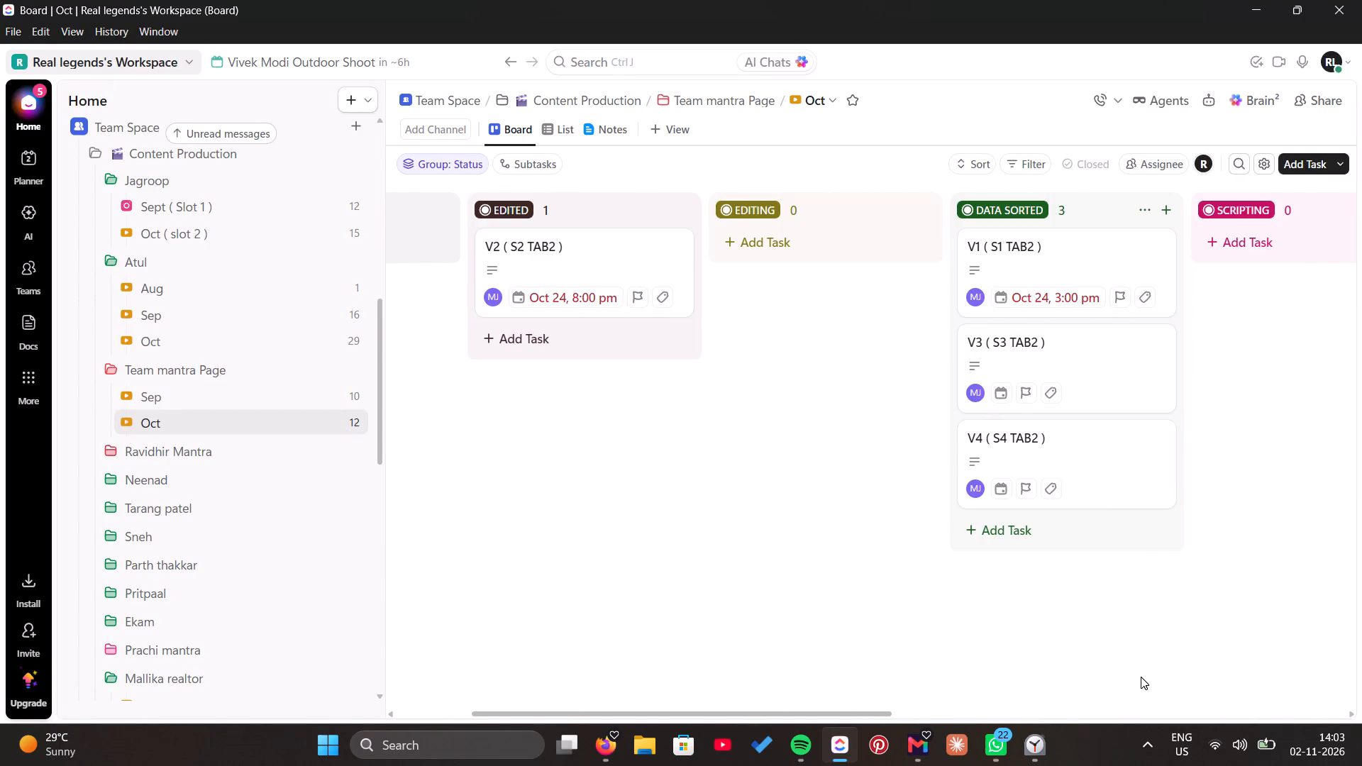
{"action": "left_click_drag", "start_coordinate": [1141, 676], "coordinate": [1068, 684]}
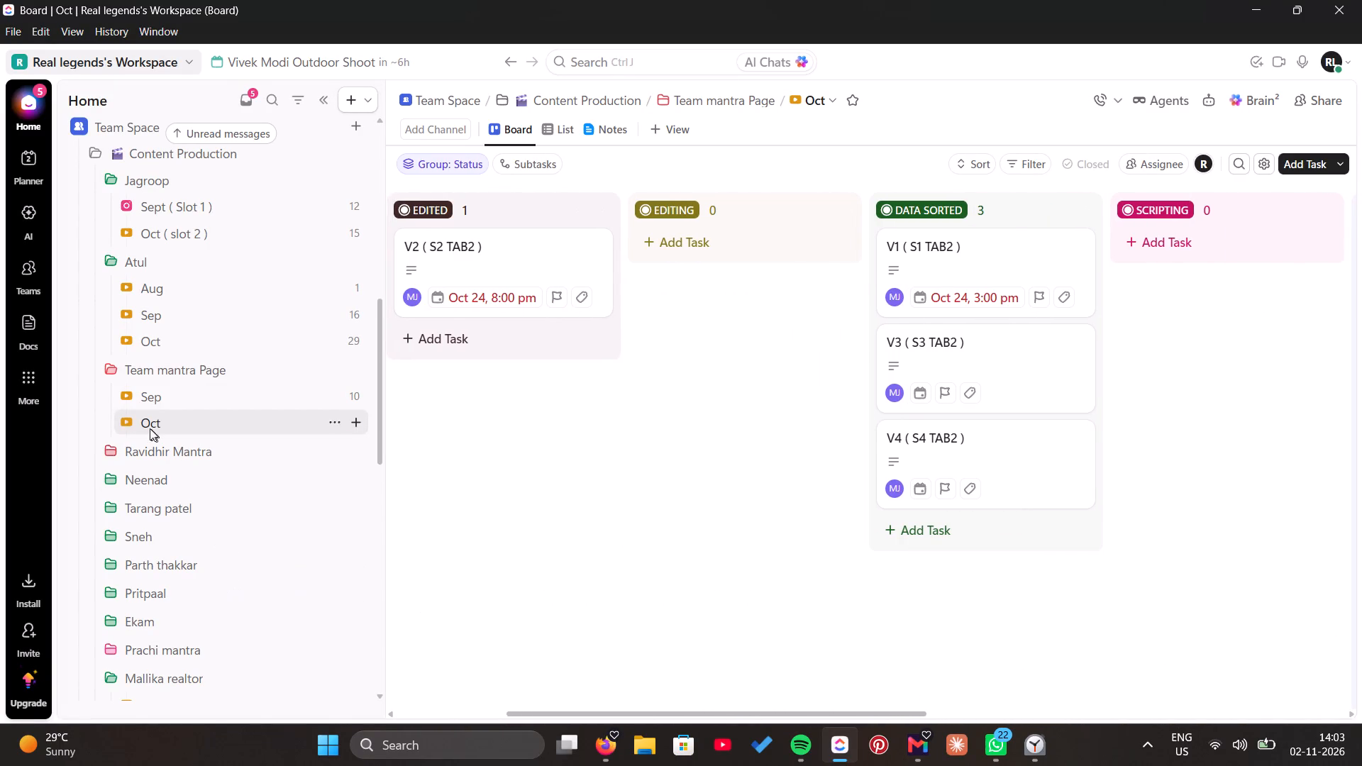
{"action": "left_click", "coordinate": [119, 447]}
{"action": "left_click", "coordinate": [218, 542]}
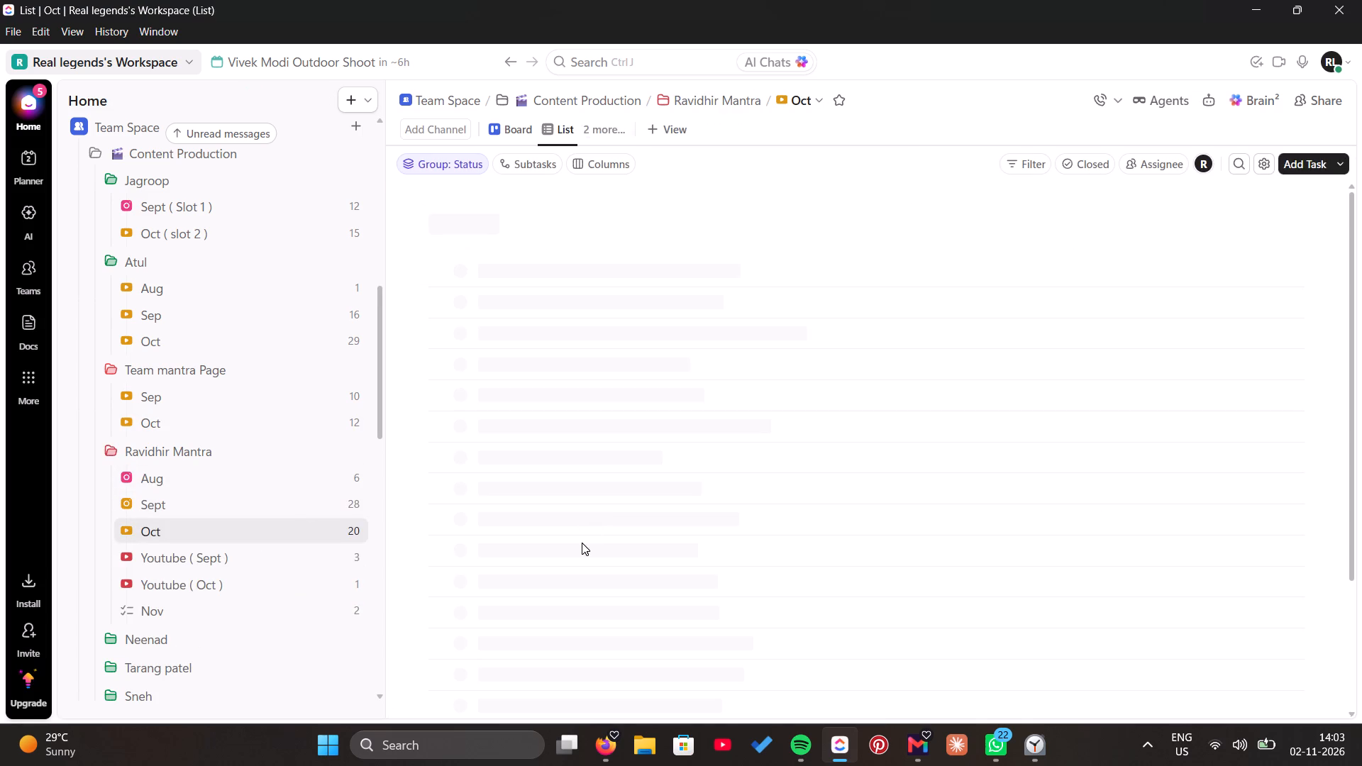
{"action": "left_click", "coordinate": [595, 120]}
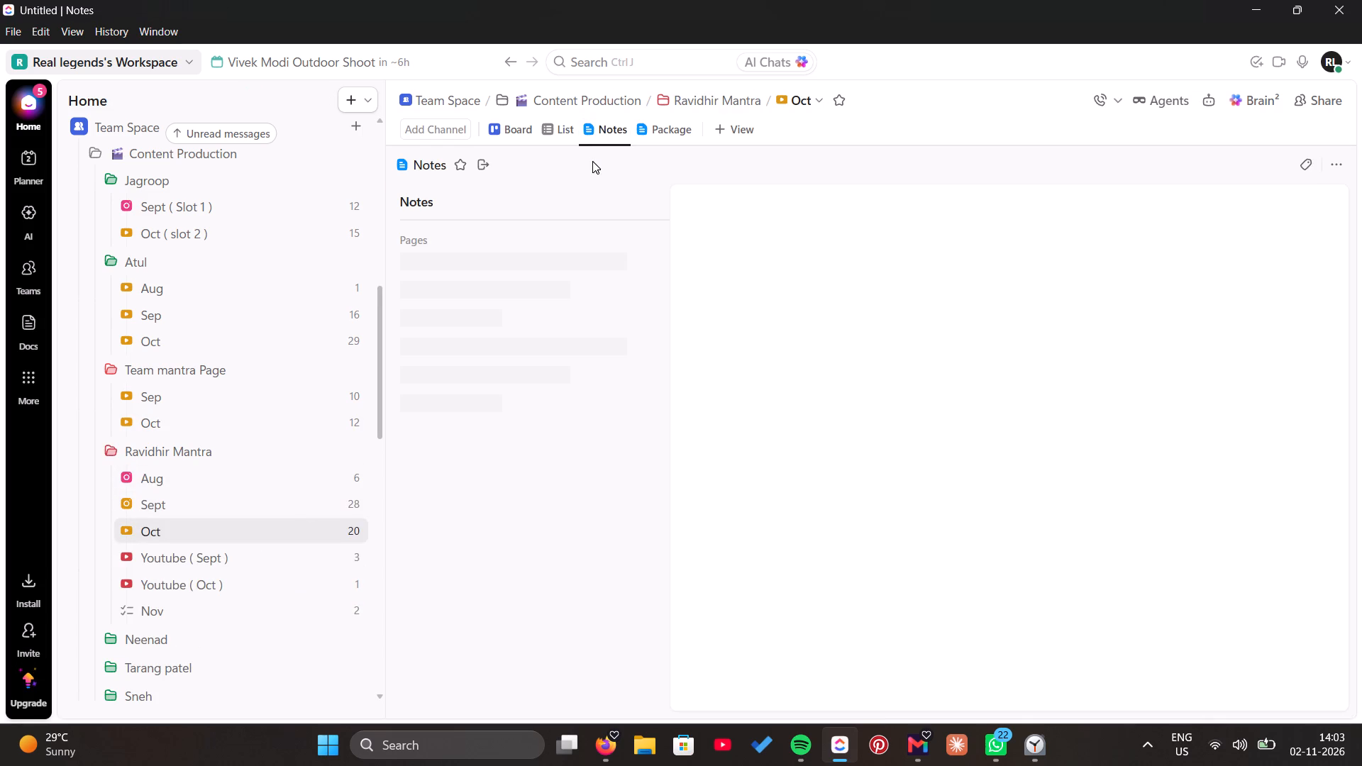
{"action": "scroll", "coordinate": [275, 357], "scroll_direction": "down", "scroll_amount": 1}
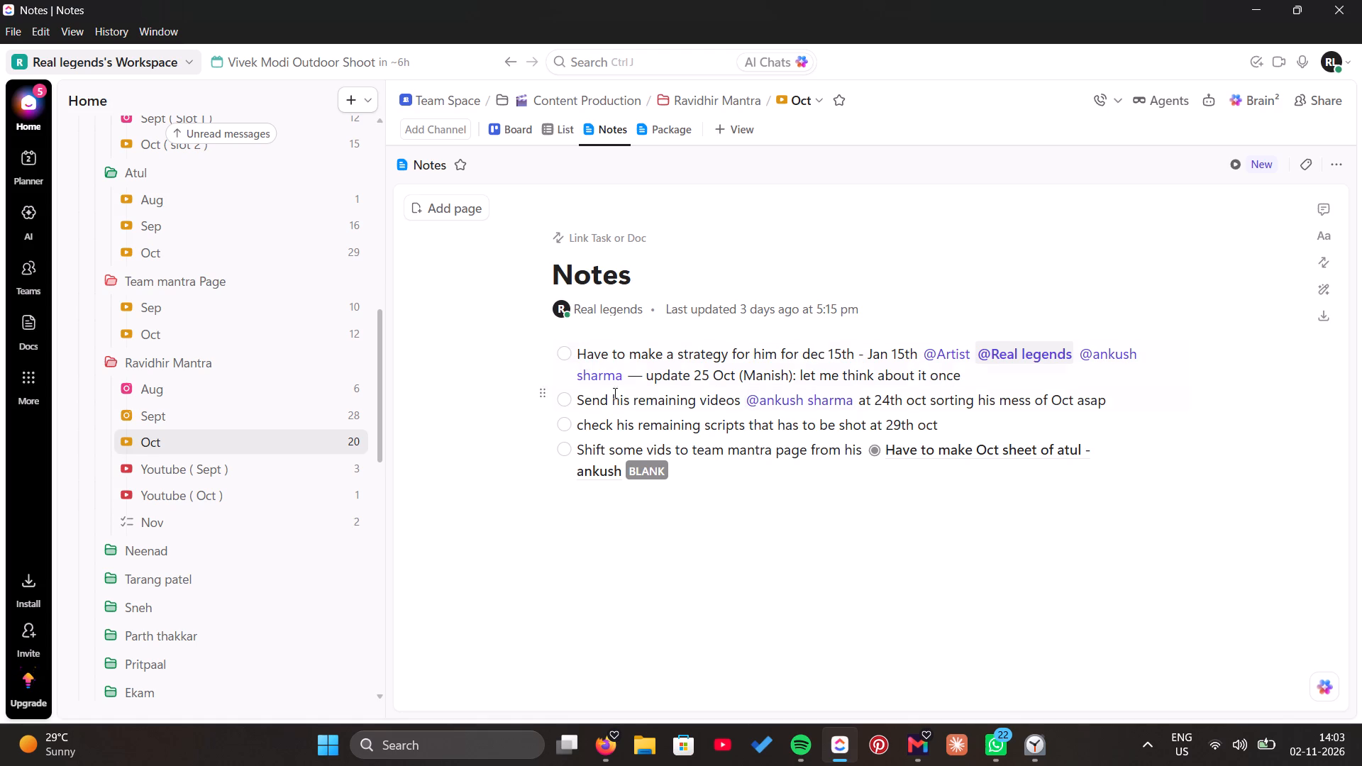
{"action": "left_click_drag", "start_coordinate": [584, 401], "coordinate": [1151, 397]}
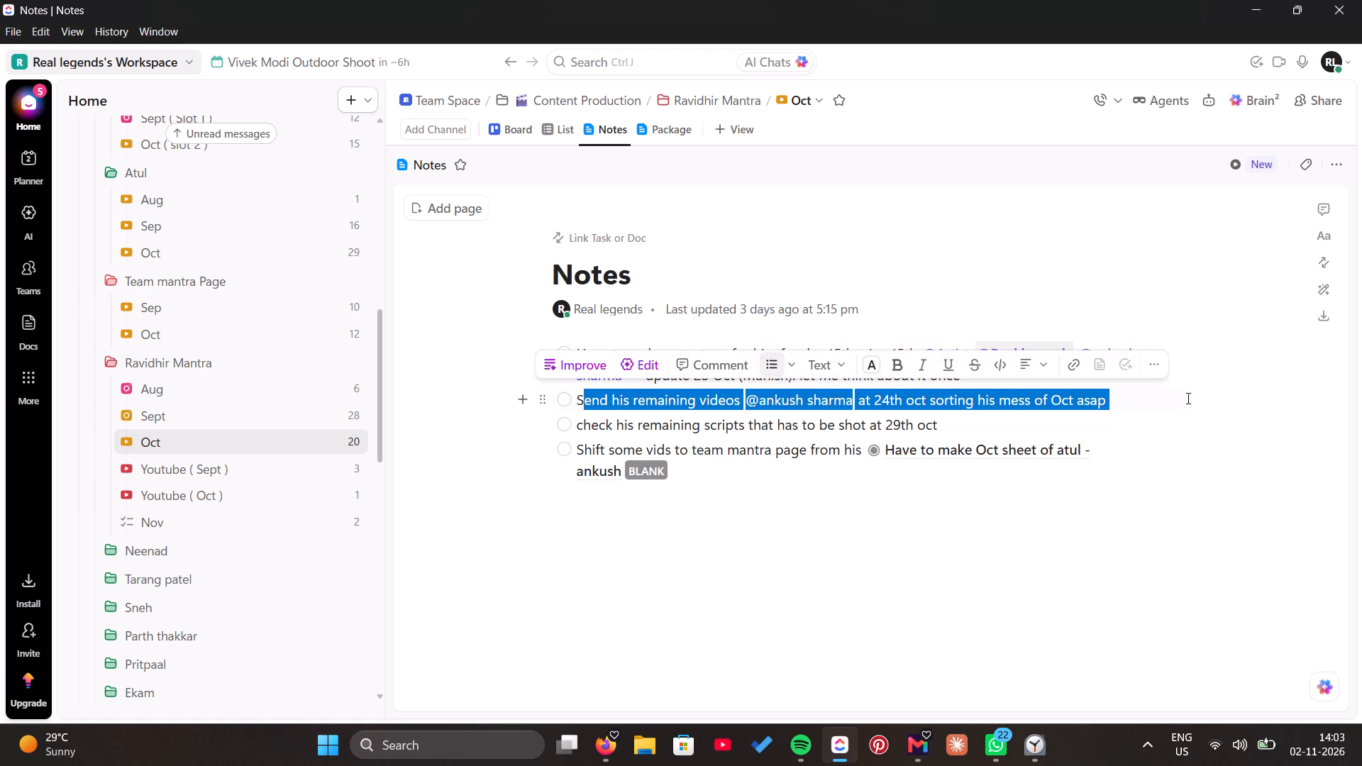
{"action": "left_click", "coordinate": [1220, 484]}
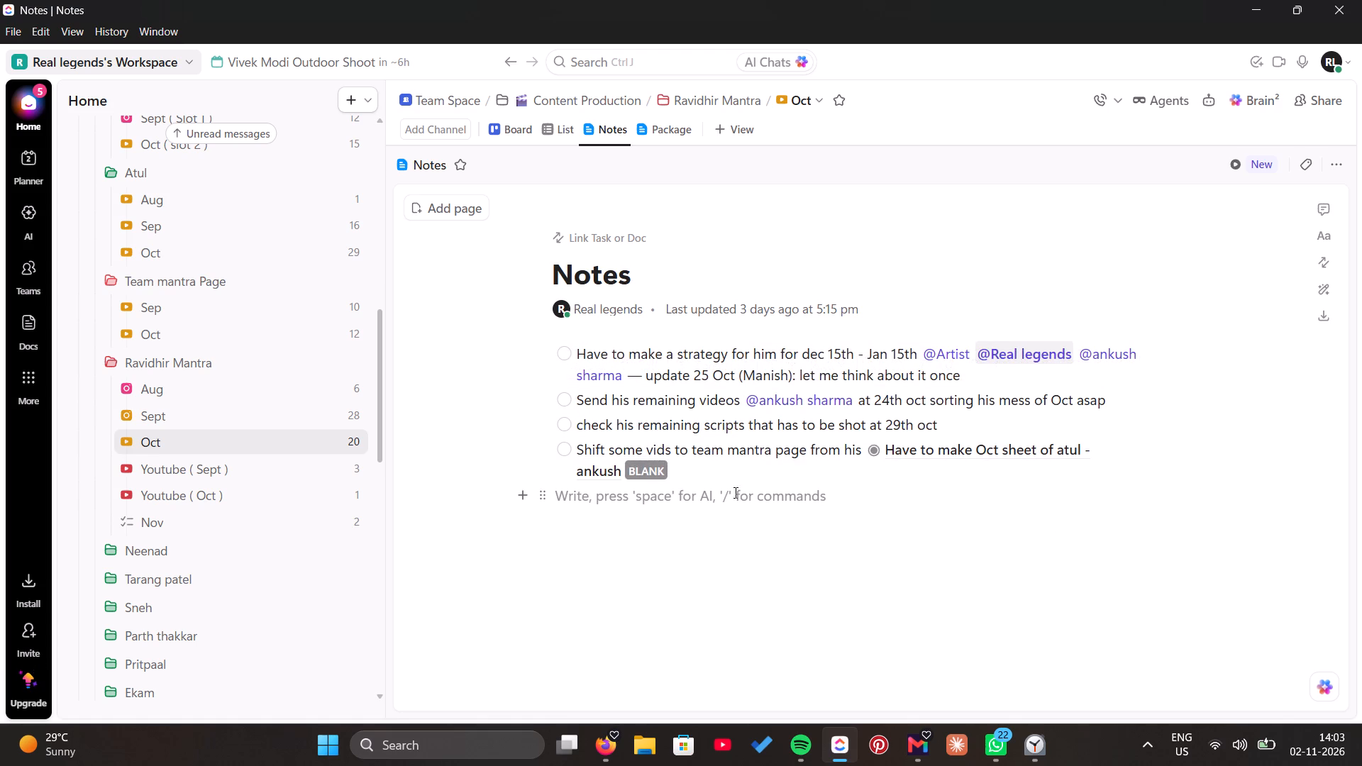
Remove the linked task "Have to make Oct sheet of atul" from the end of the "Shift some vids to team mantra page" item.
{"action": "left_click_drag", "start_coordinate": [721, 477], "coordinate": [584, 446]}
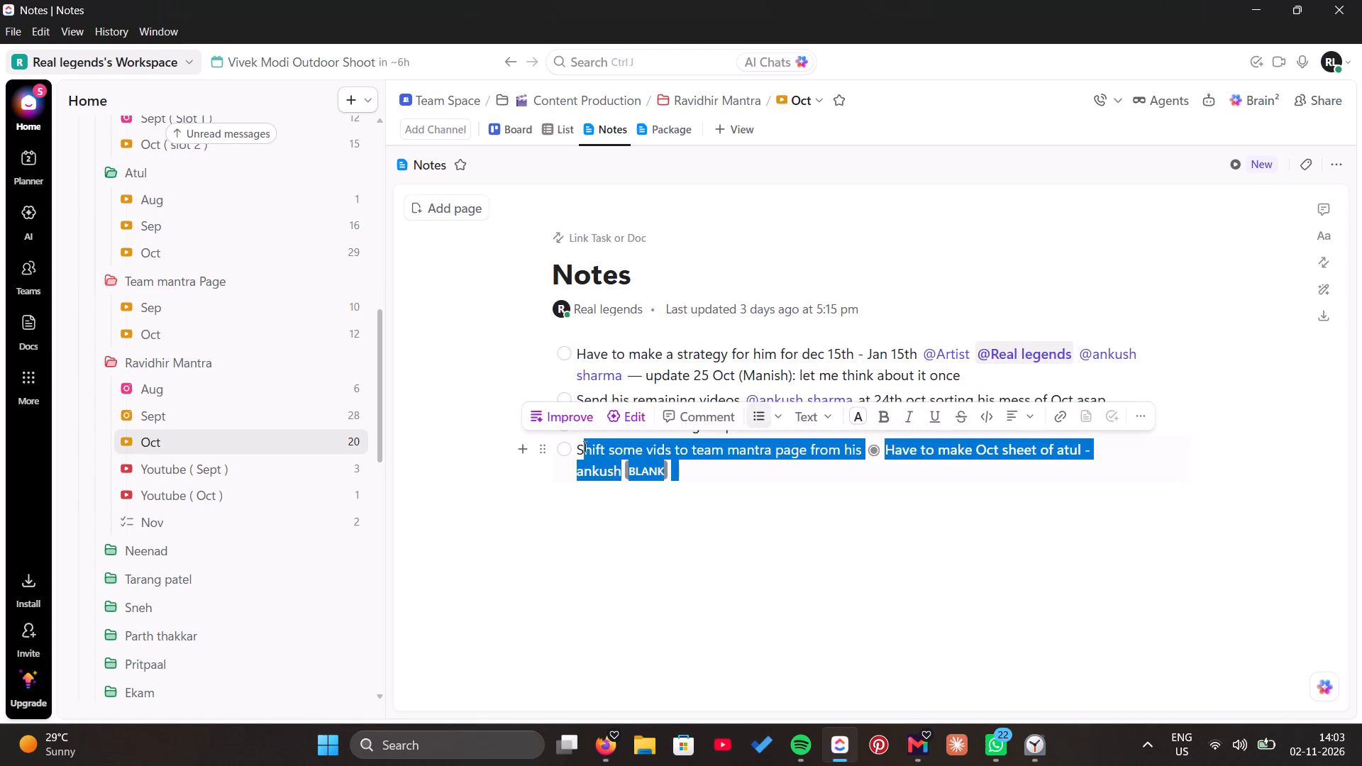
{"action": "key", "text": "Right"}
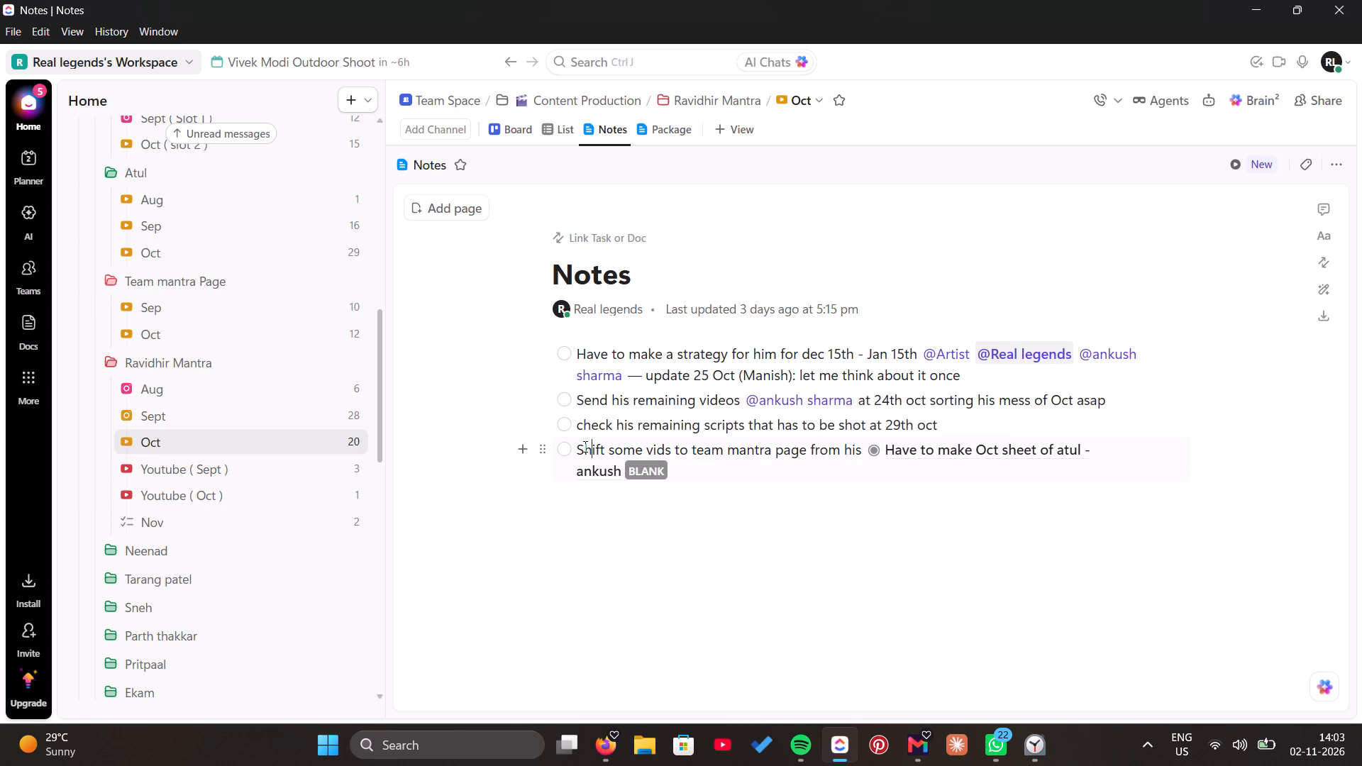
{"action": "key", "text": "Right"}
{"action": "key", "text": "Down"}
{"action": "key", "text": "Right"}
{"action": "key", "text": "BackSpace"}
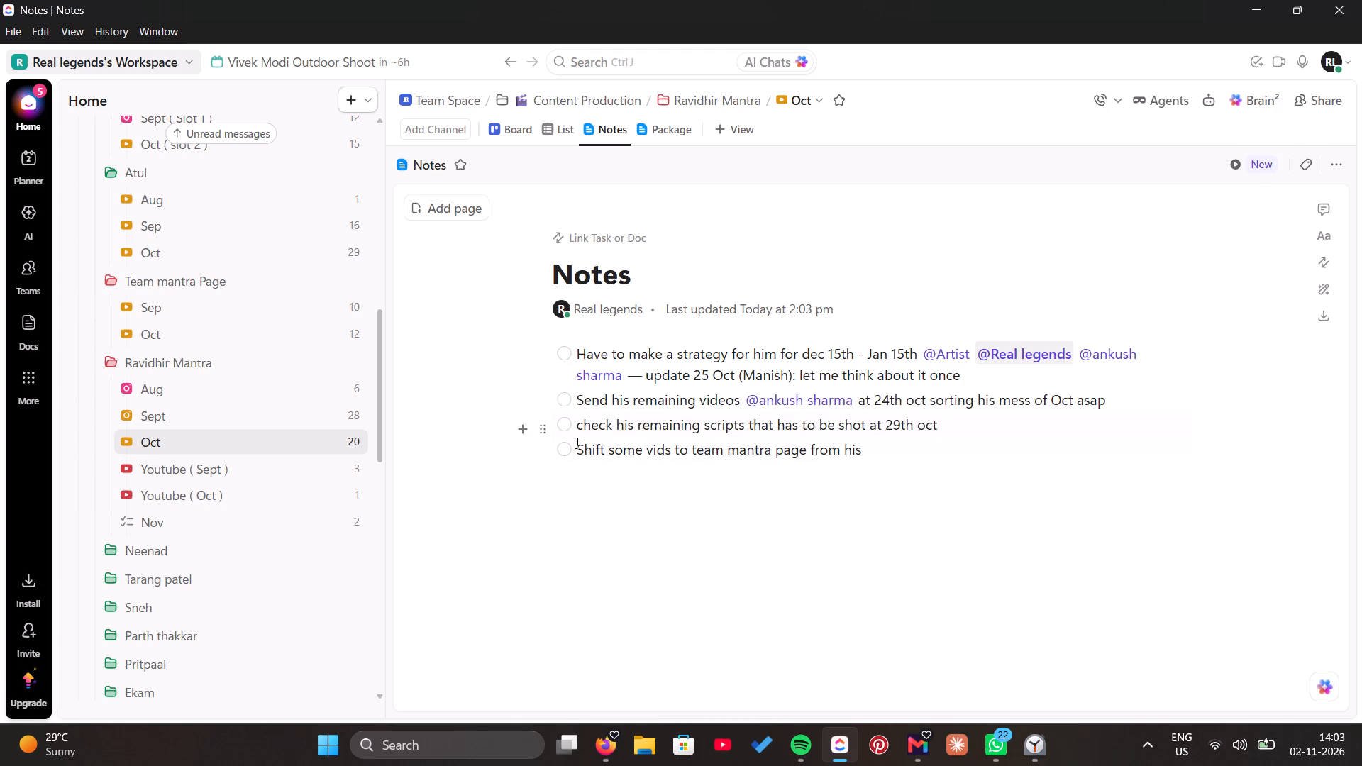
Check off the "Shift some vids to team mantra page" and "check his remaining scripts" items and delete both from the checklist.
{"action": "left_click_drag", "start_coordinate": [575, 443], "coordinate": [572, 450]}
{"action": "left_click", "coordinate": [572, 450]}
{"action": "left_click", "coordinate": [559, 450]}
{"action": "left_click", "coordinate": [935, 526]}
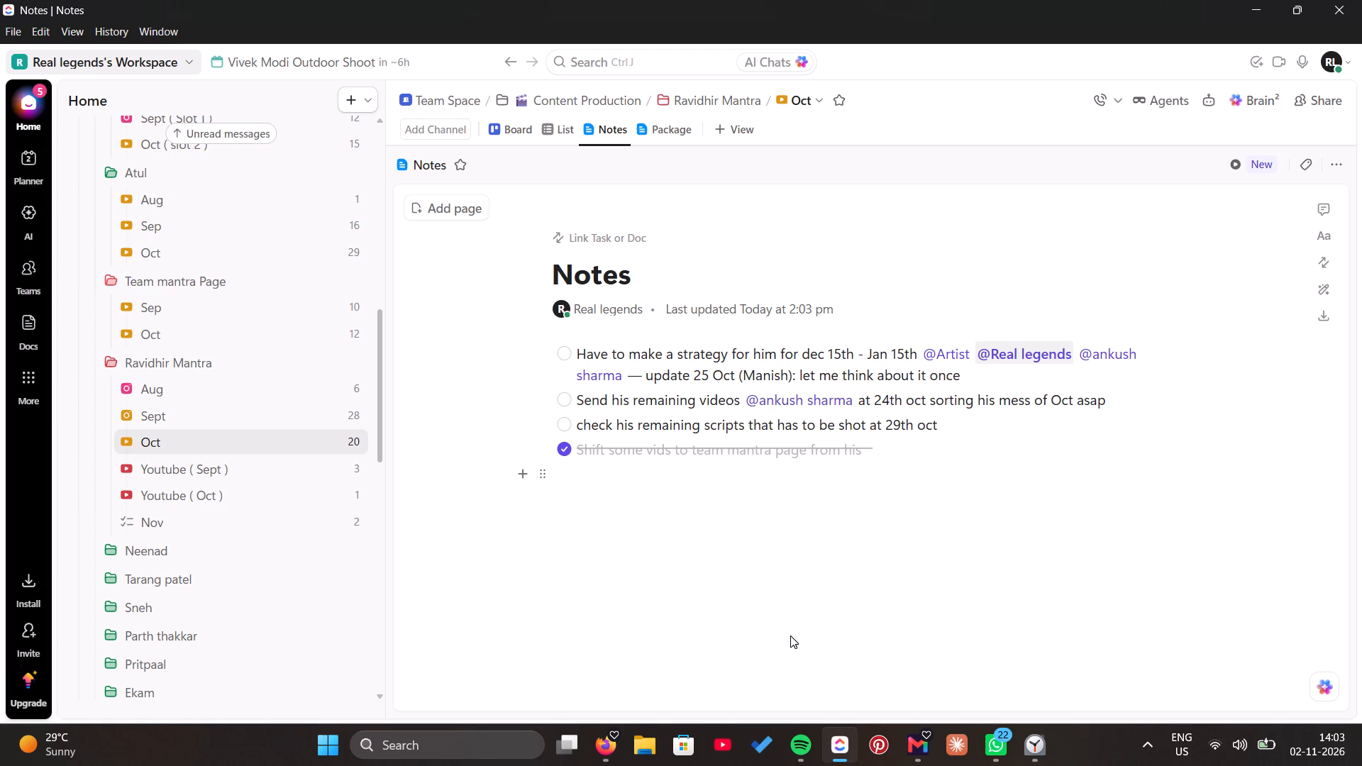
{"action": "left_click", "coordinate": [566, 419]}
{"action": "left_click_drag", "start_coordinate": [928, 471], "coordinate": [578, 440]}
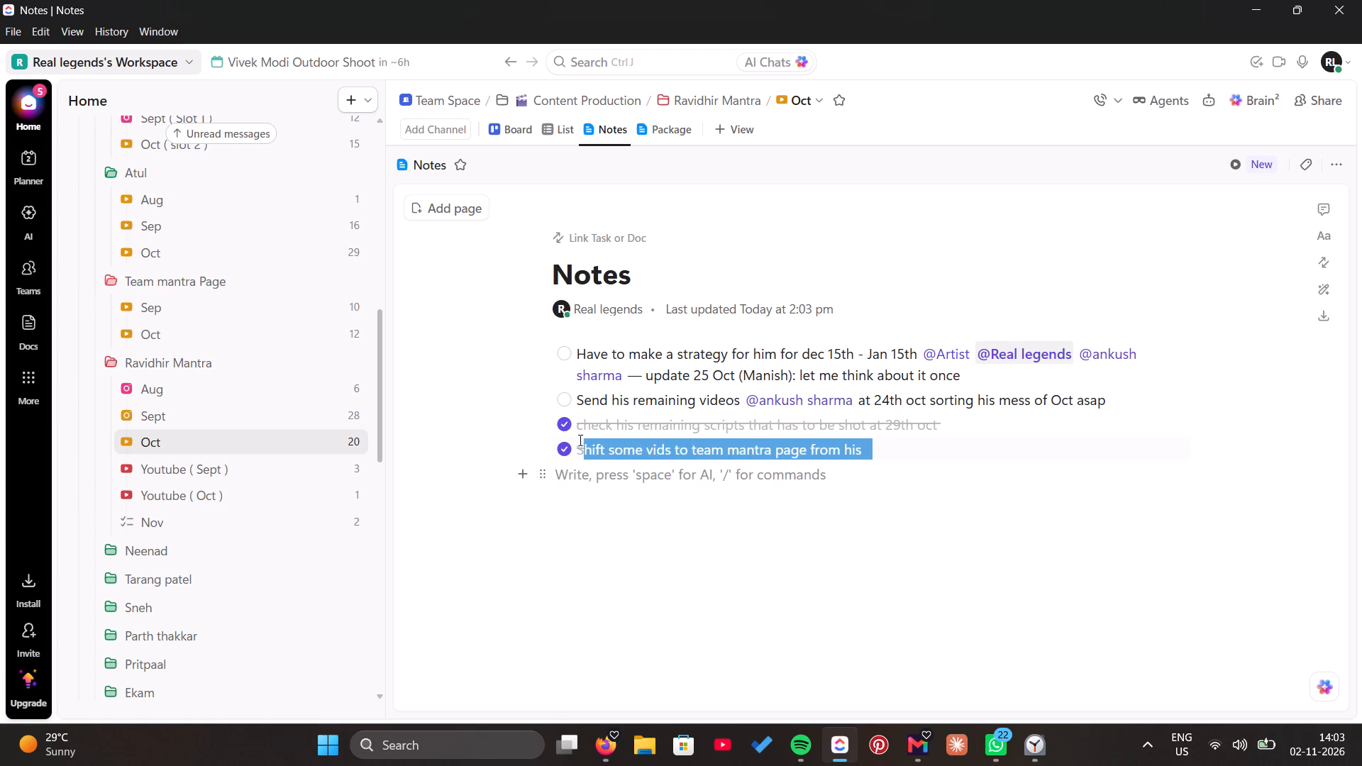
{"action": "left_click_drag", "start_coordinate": [578, 440], "coordinate": [554, 421]}
{"action": "double_click", "coordinate": [553, 421]}
{"action": "key", "text": "BackSpace"}
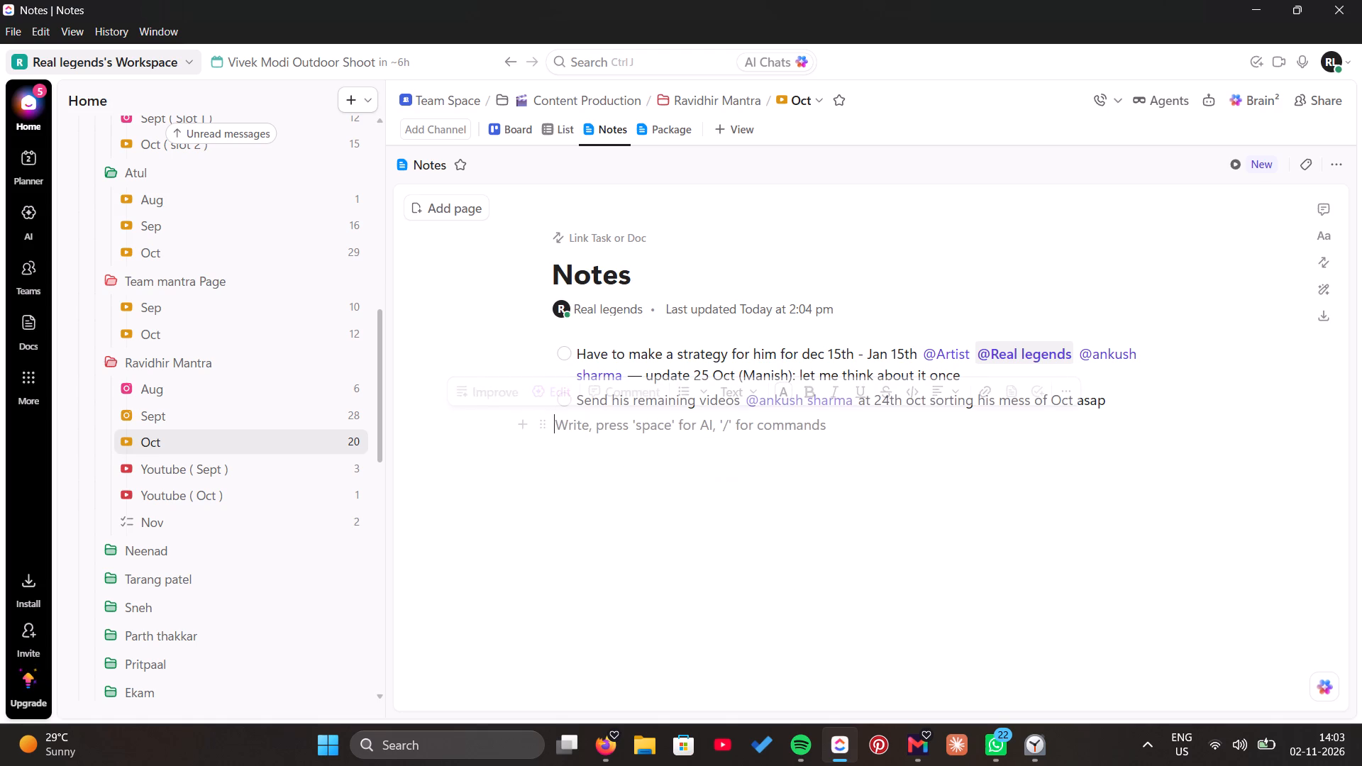
{"action": "key", "text": "BackSpace"}
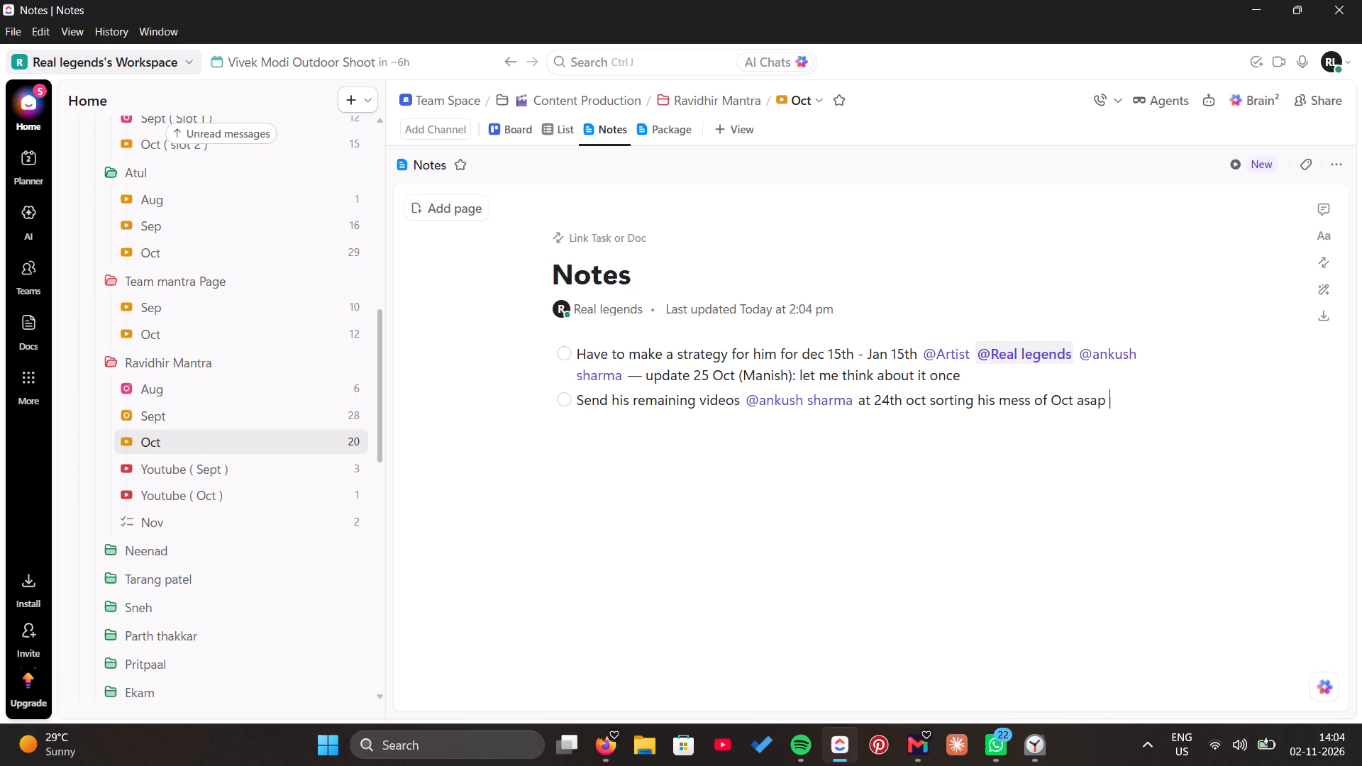
Check off the "Send his remaining videos" item and delete it, leaving only the strategy item in the checklist.
{"action": "left_click", "coordinate": [561, 403]}
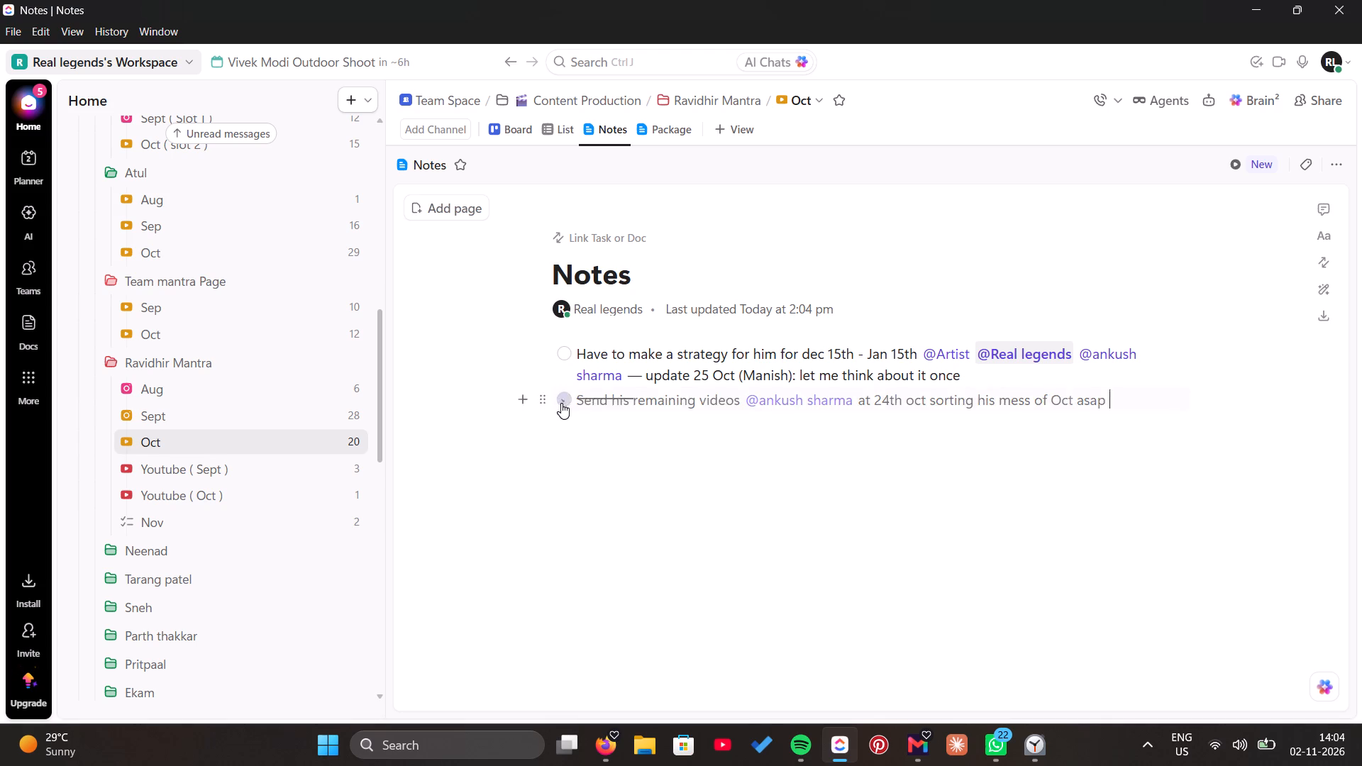
{"action": "left_click_drag", "start_coordinate": [1107, 408], "coordinate": [569, 416]}
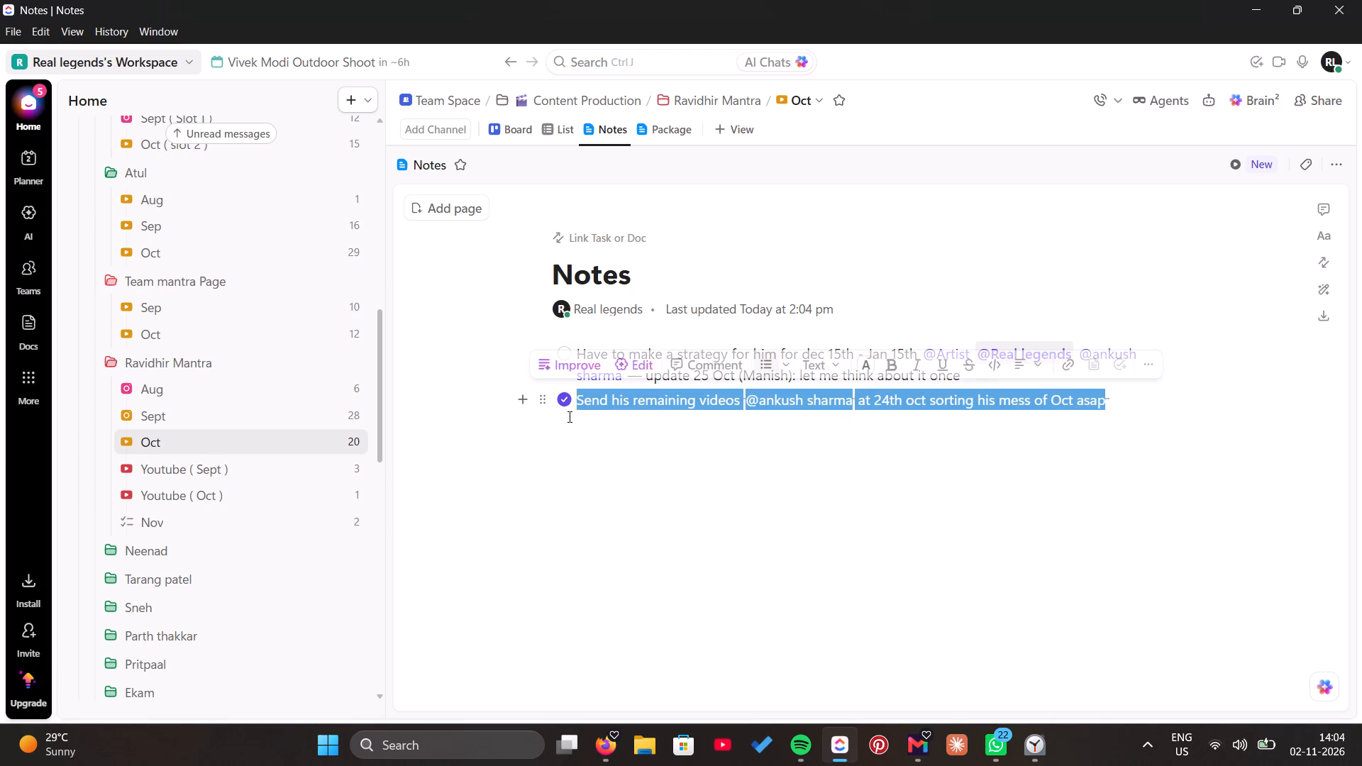
{"action": "key", "text": "BackSpace"}
{"action": "key", "text": "BackSpace"}
{"action": "key", "text": "BackSpace"}
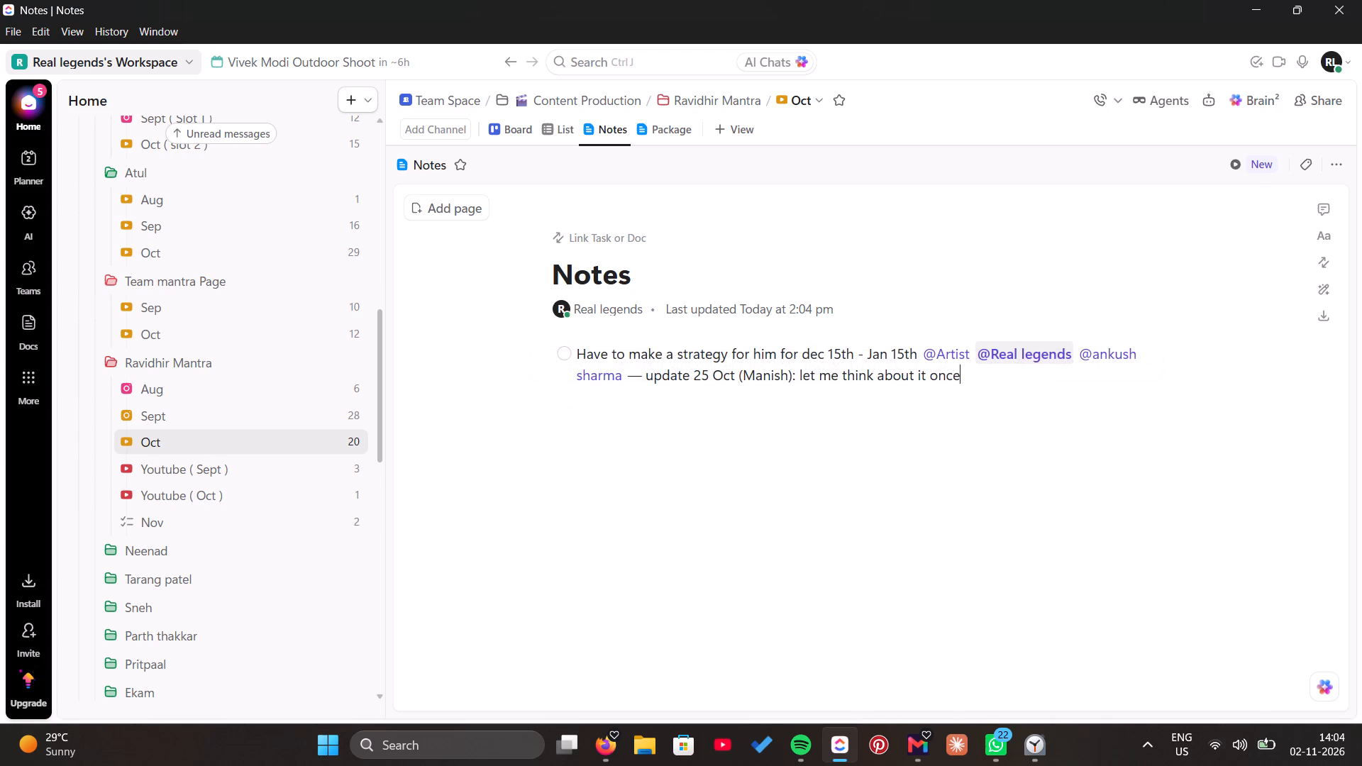
{"action": "scroll", "coordinate": [43, 494], "scroll_direction": "down", "scroll_amount": 1}
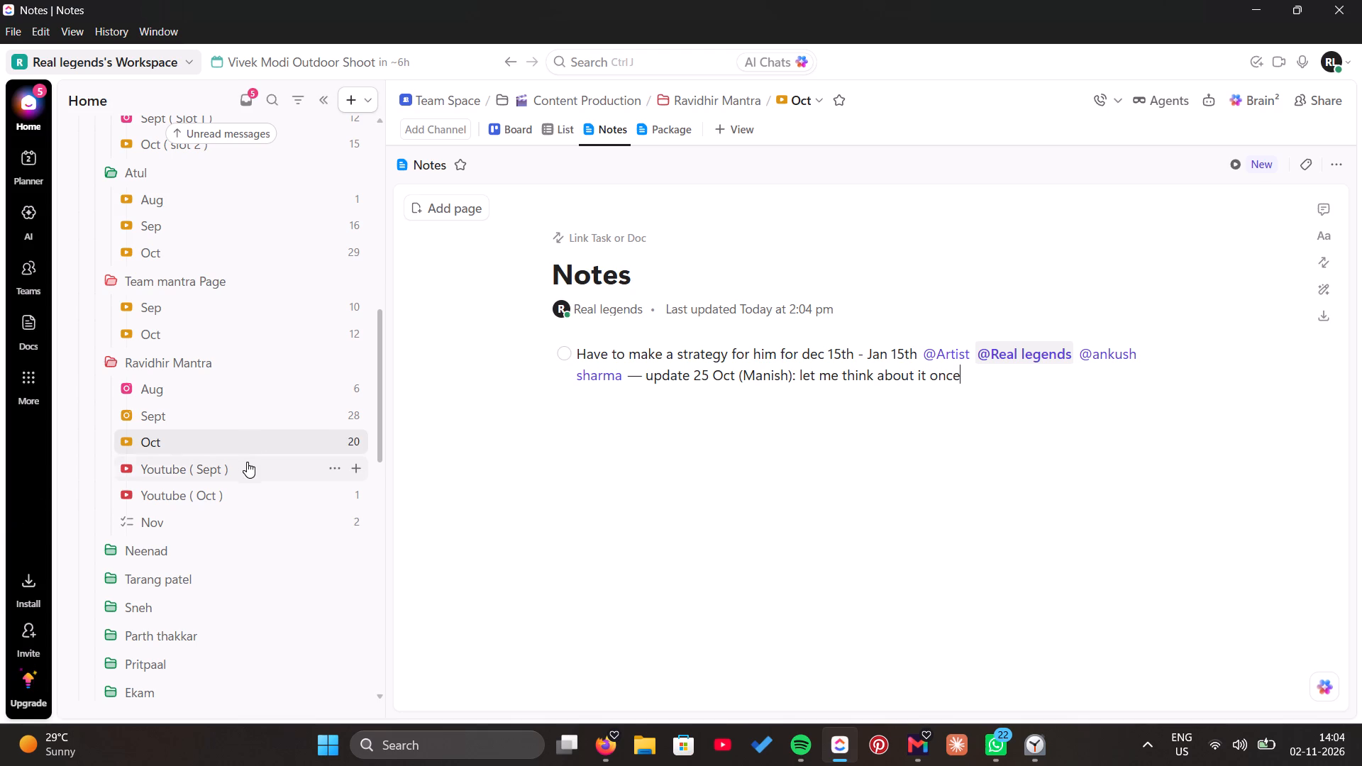
{"action": "left_click", "coordinate": [243, 457]}
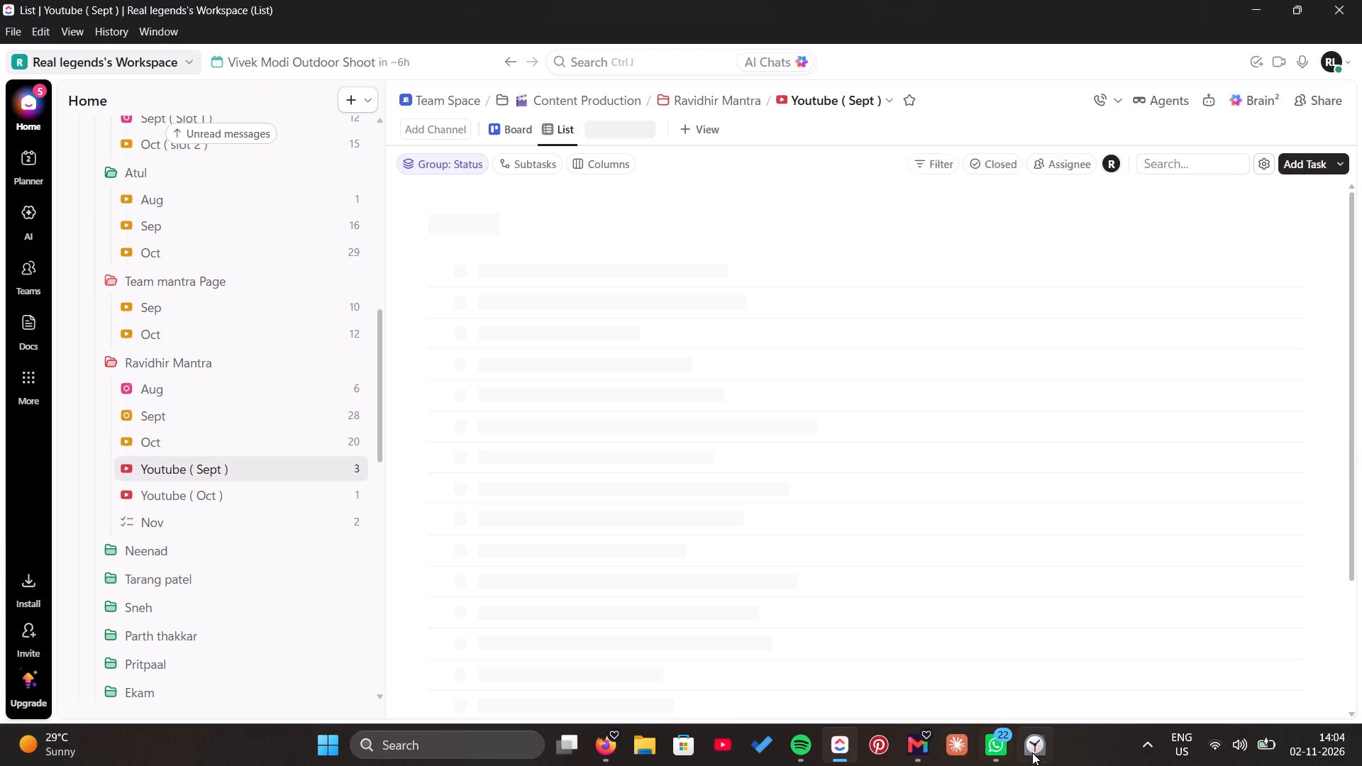
Switch from ClickUp to WhatsApp.
{"action": "left_click", "coordinate": [994, 738]}
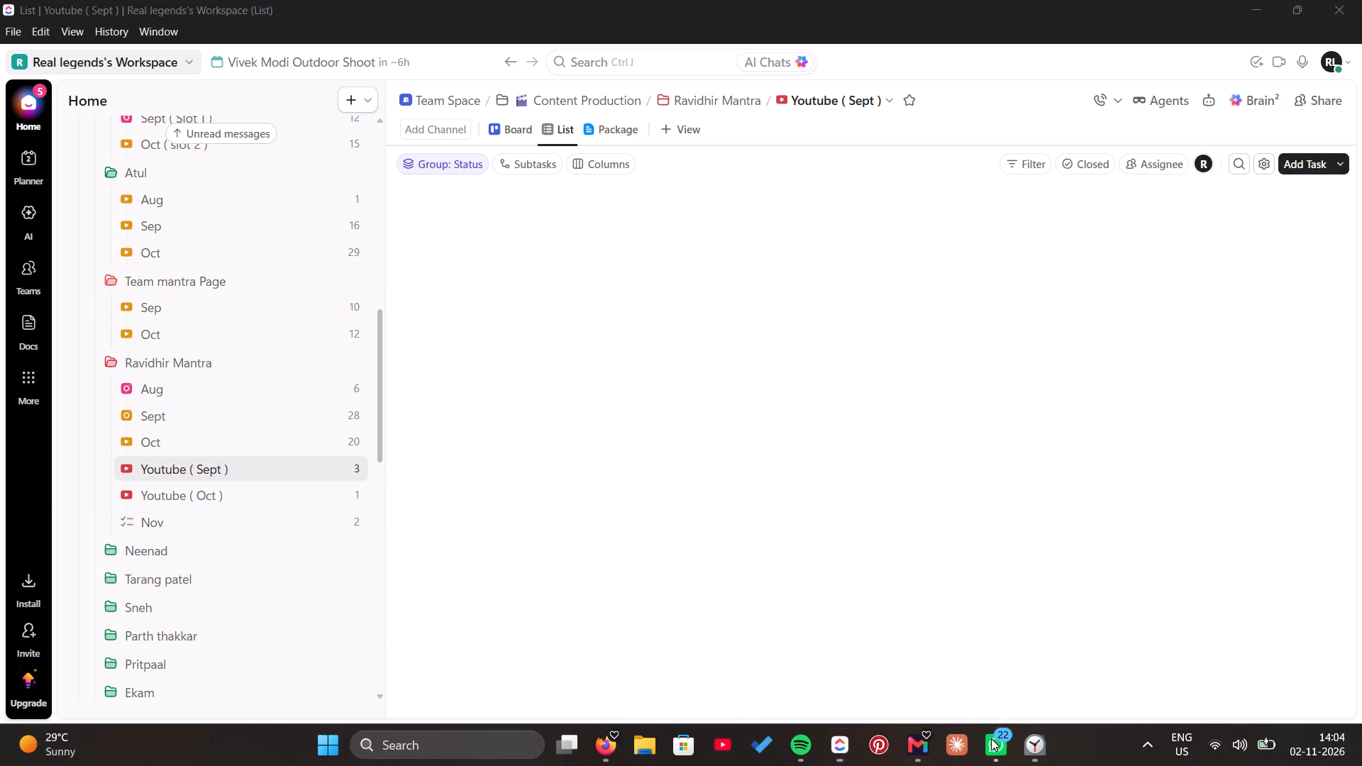
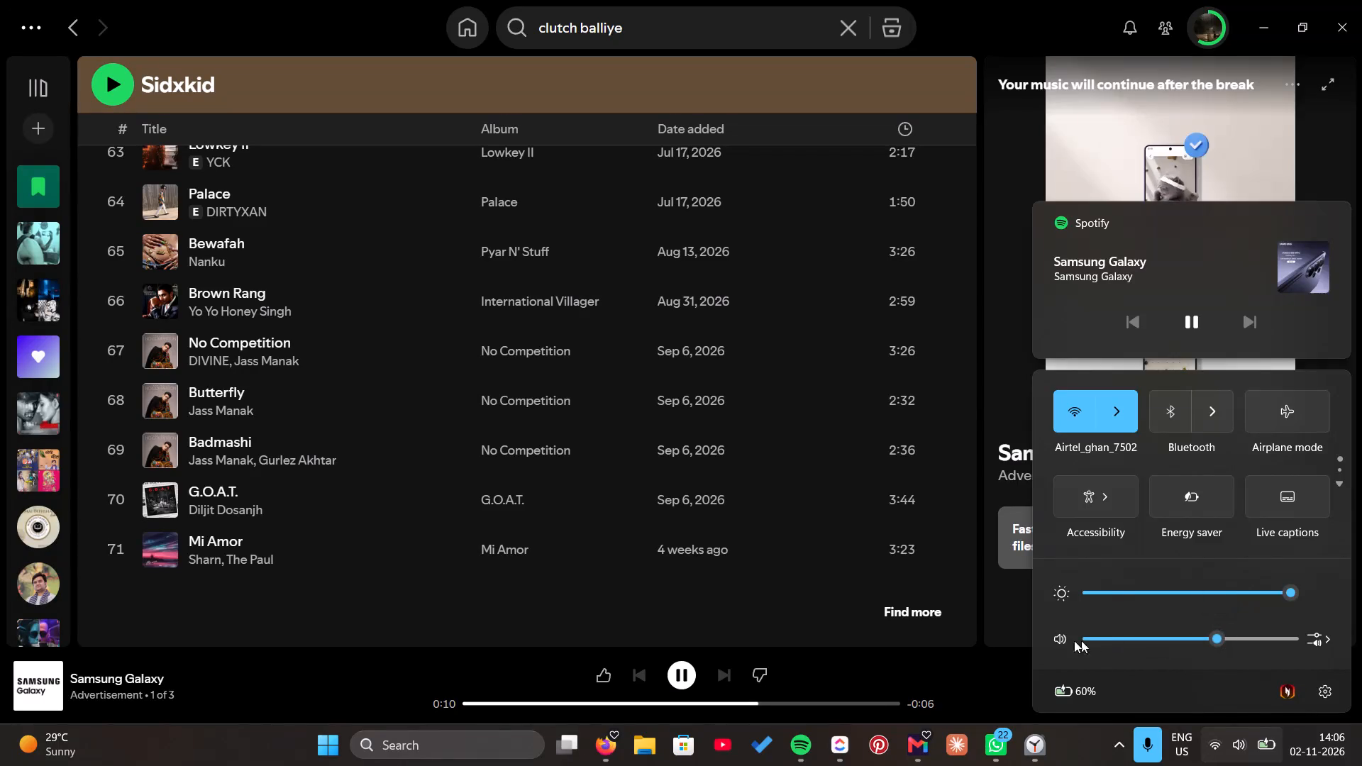
Dismiss the quick settings, minimize Spotify and return to the Youtube ( Sept ) list in ClickUp.
{"action": "left_click", "coordinate": [958, 667]}
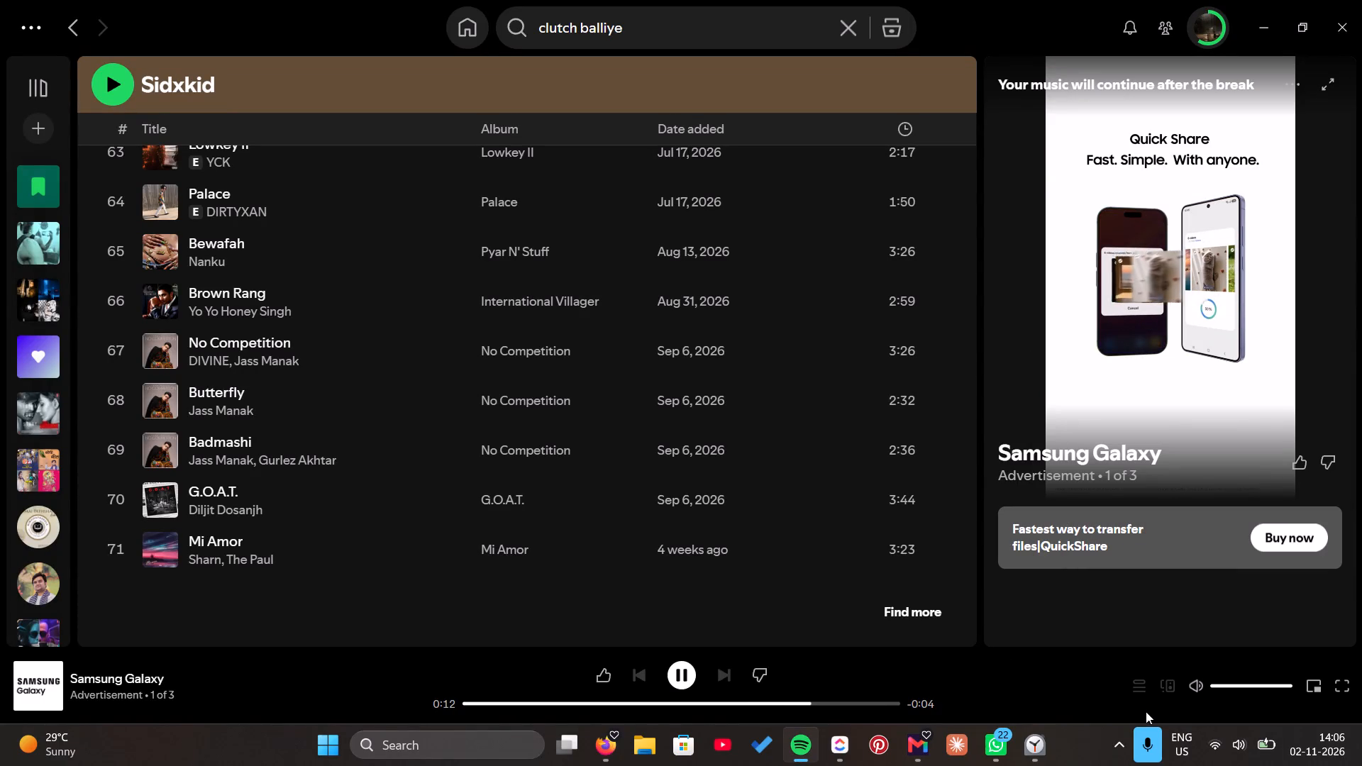
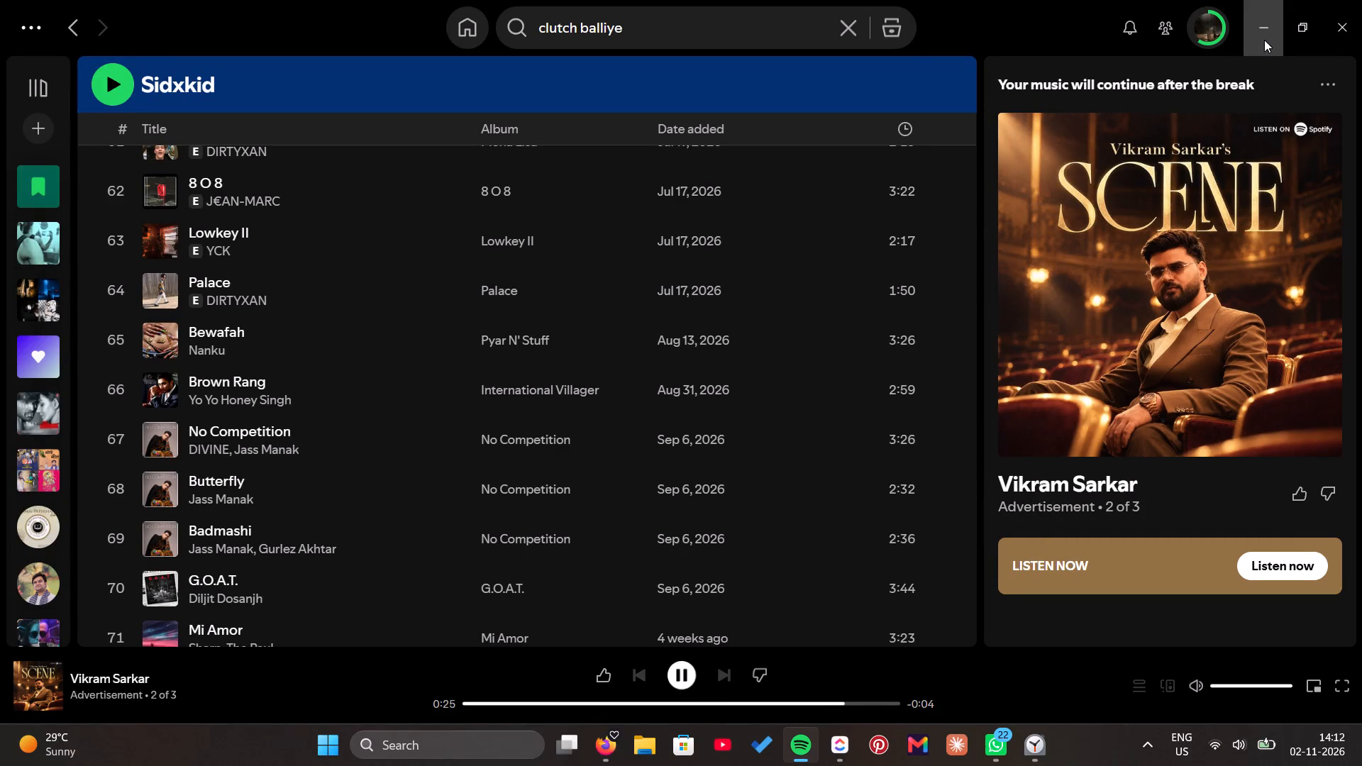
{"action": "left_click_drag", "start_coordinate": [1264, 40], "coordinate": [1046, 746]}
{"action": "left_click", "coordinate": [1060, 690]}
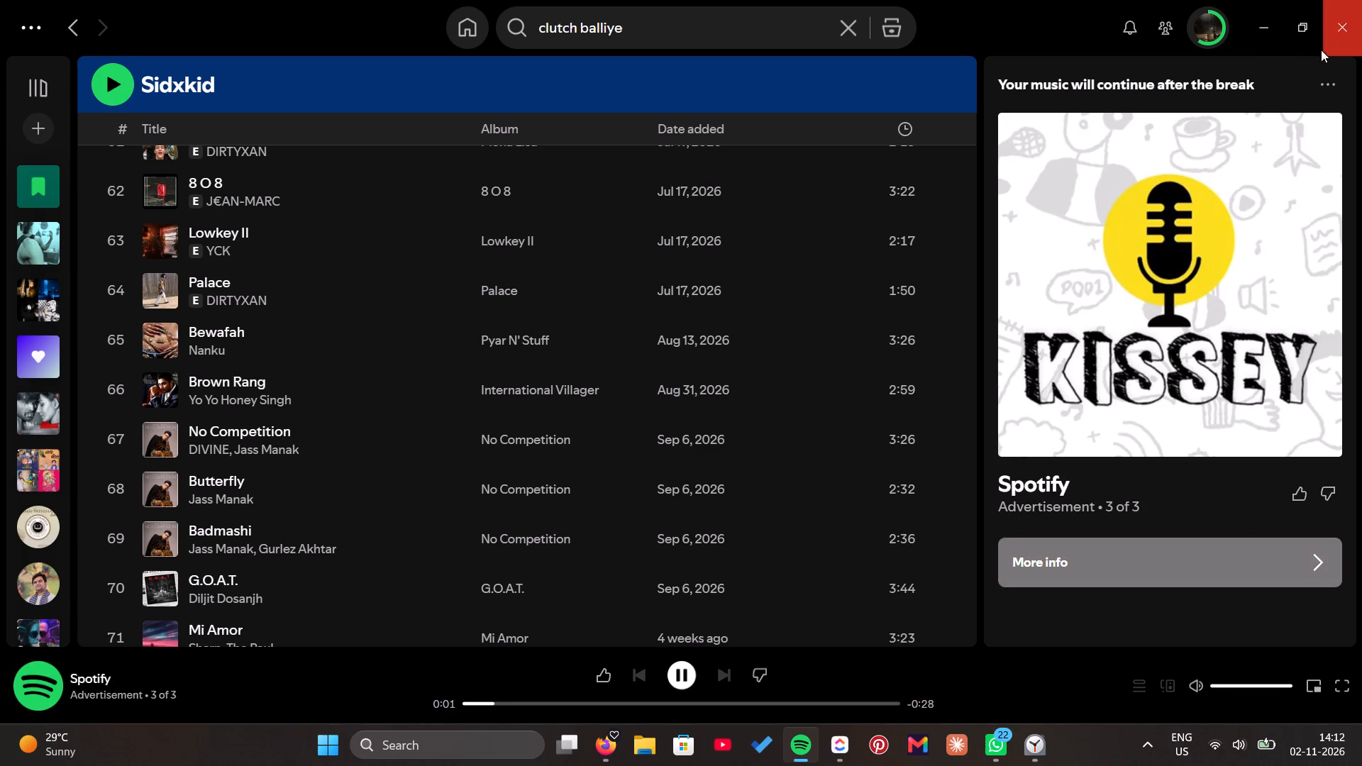
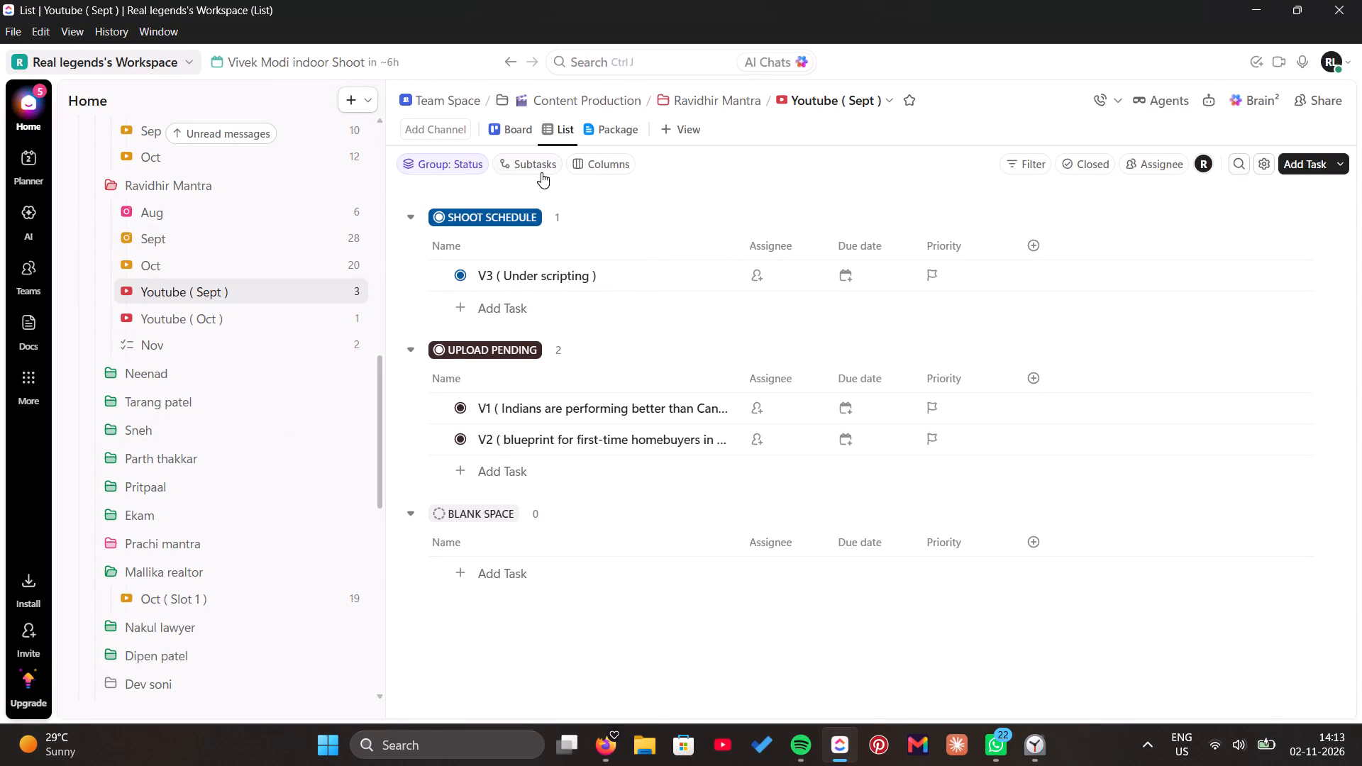
Open the V3 ( Under scripting ) task from the Youtube ( Sept ) list's board view and select the bracketed wording in its title for editing.
{"action": "left_click", "coordinate": [521, 125]}
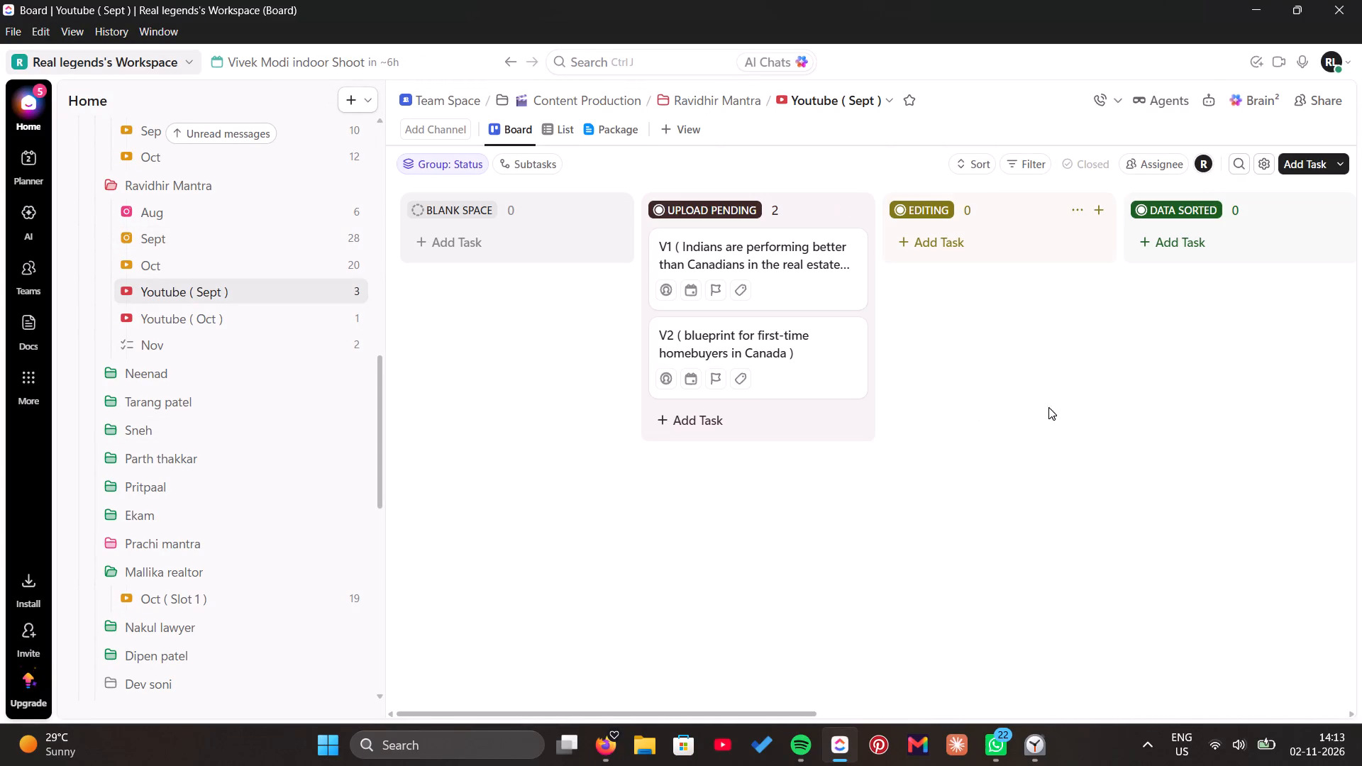
{"action": "left_click_drag", "start_coordinate": [1119, 482], "coordinate": [282, 540]}
{"action": "left_click", "coordinate": [880, 251]}
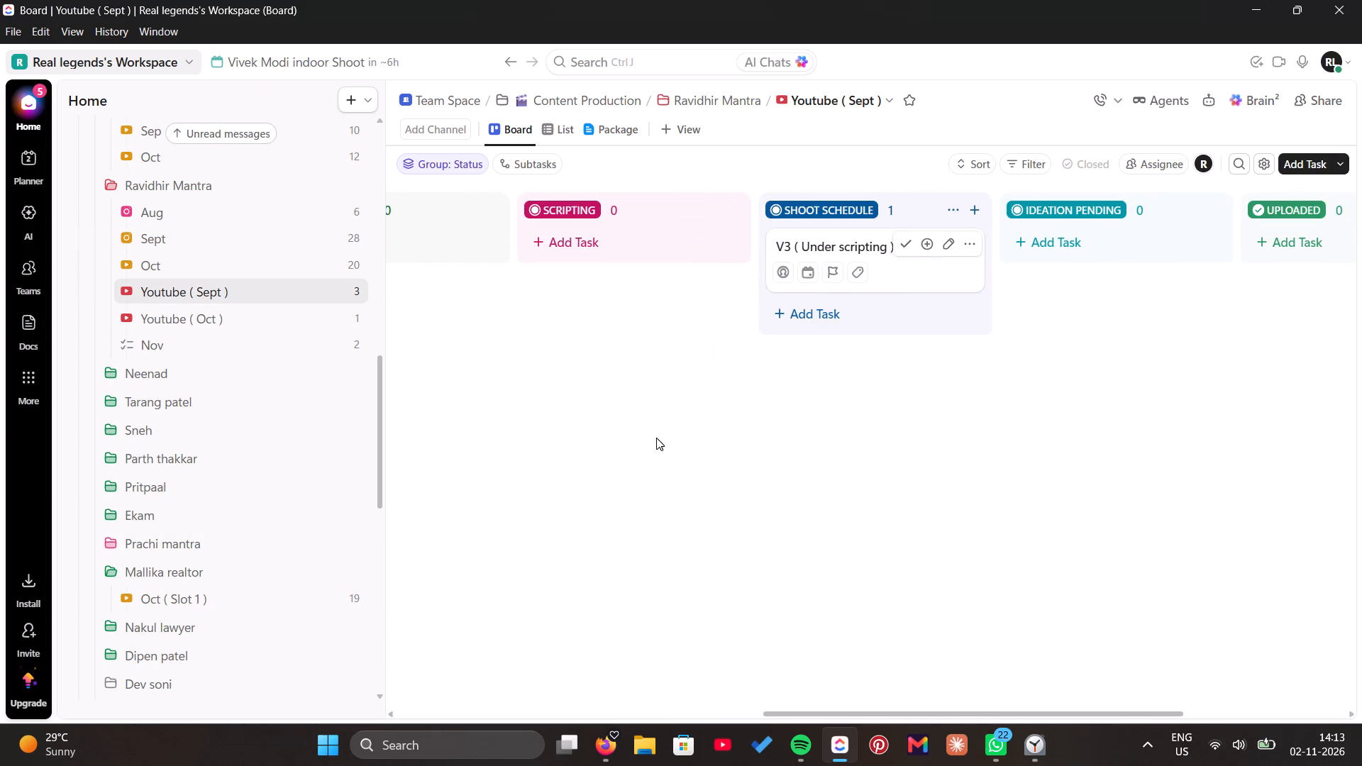
{"action": "left_click", "coordinate": [1099, 201]}
{"action": "left_click_drag", "start_coordinate": [1095, 201], "coordinate": [1021, 200]}
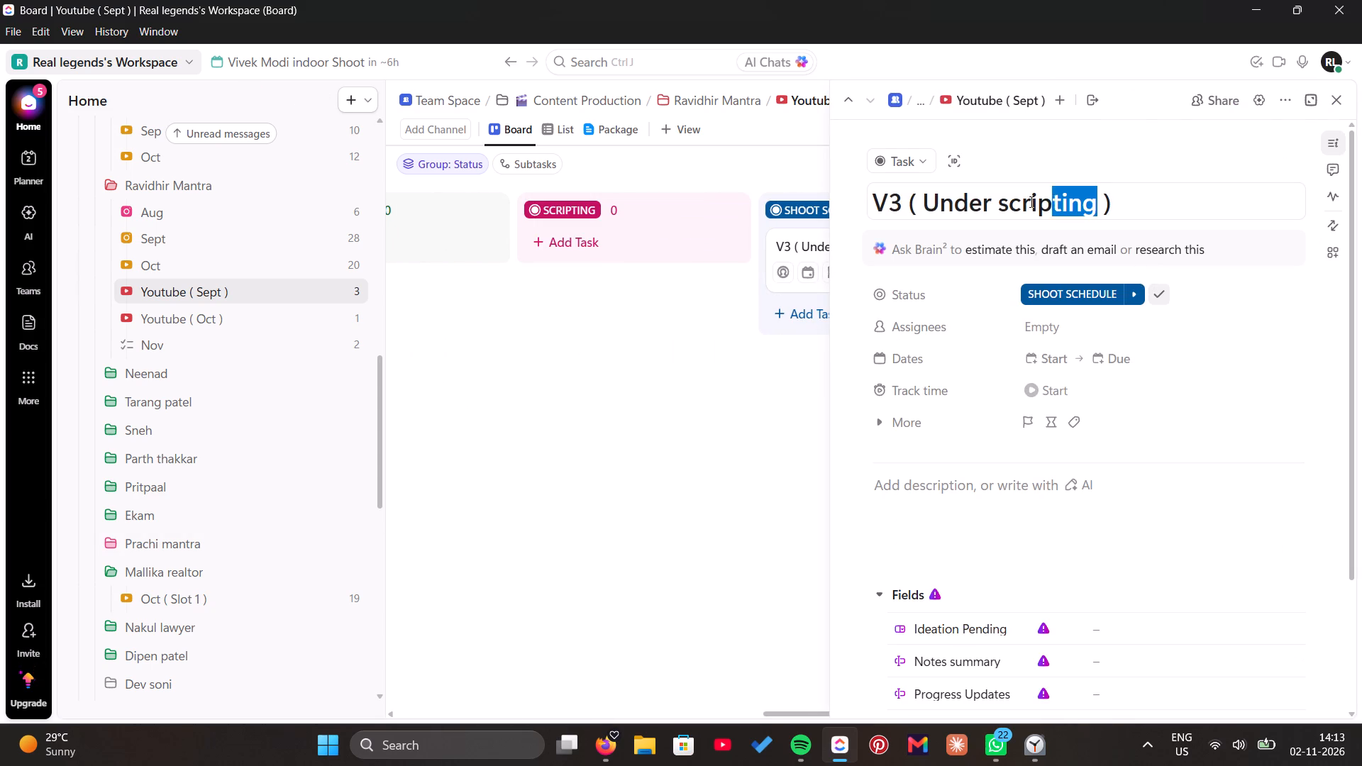
Rename the V3 ( Under scripting ) task as "V3 (When to buy home in Canada )" and close its details.
{"action": "left_click_drag", "start_coordinate": [1021, 200], "coordinate": [919, 195]}
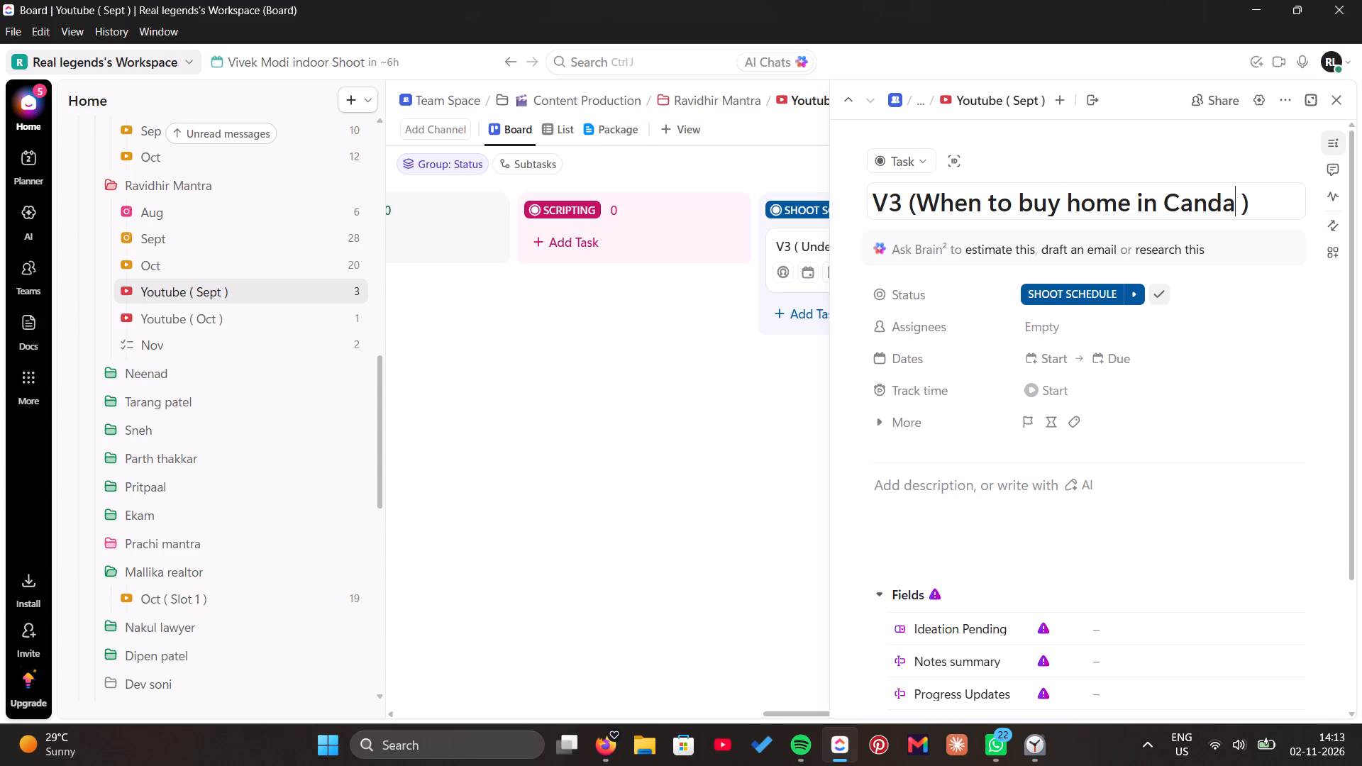
{"action": "key", "text": "BackSpace"}
{"action": "key", "text": "BackSpace"}
{"action": "type", "text": "ada"}
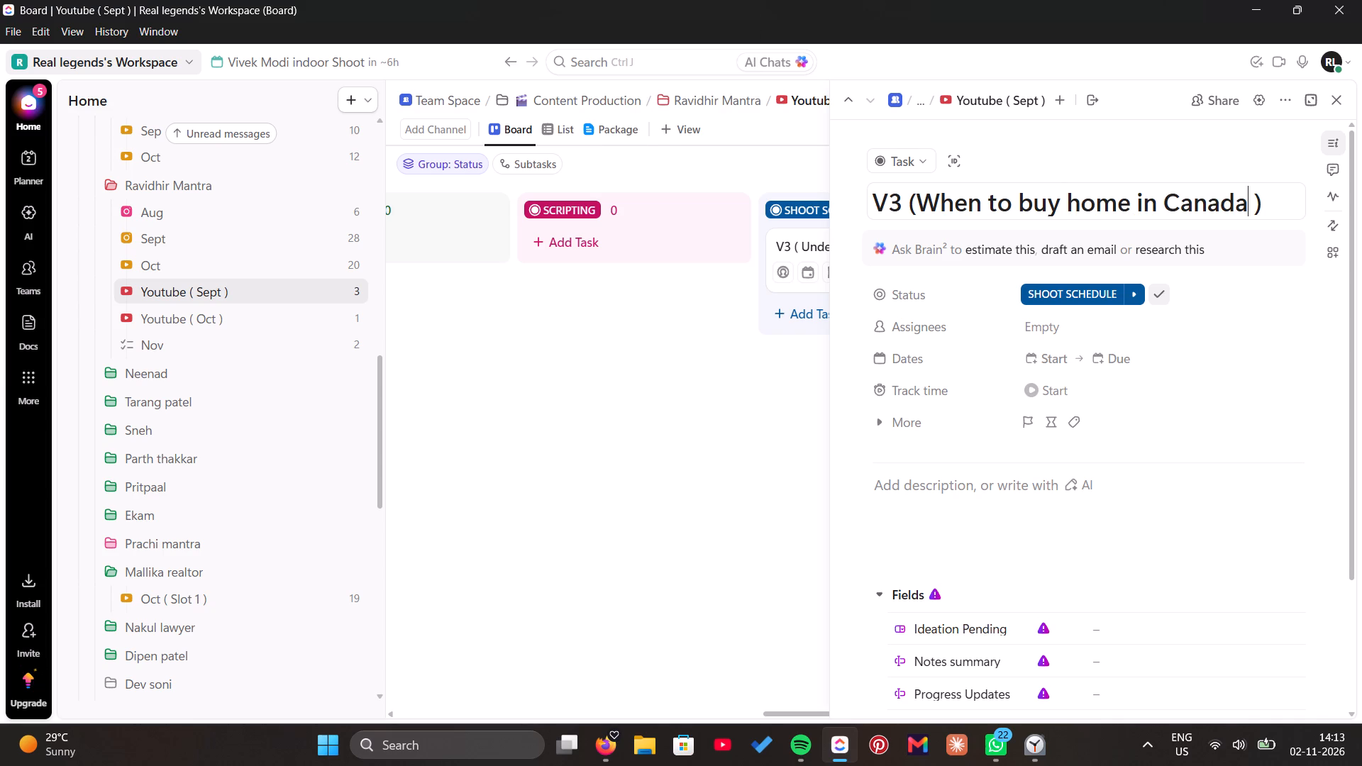
{"action": "left_click", "coordinate": [1340, 109]}
Move the V3 (When to buy home in Canada ) card from Shoot Schedule to the end of Upload Pending.
{"action": "left_click_drag", "start_coordinate": [845, 509], "coordinate": [1063, 523]}
{"action": "left_click_drag", "start_coordinate": [1074, 257], "coordinate": [310, 377]}
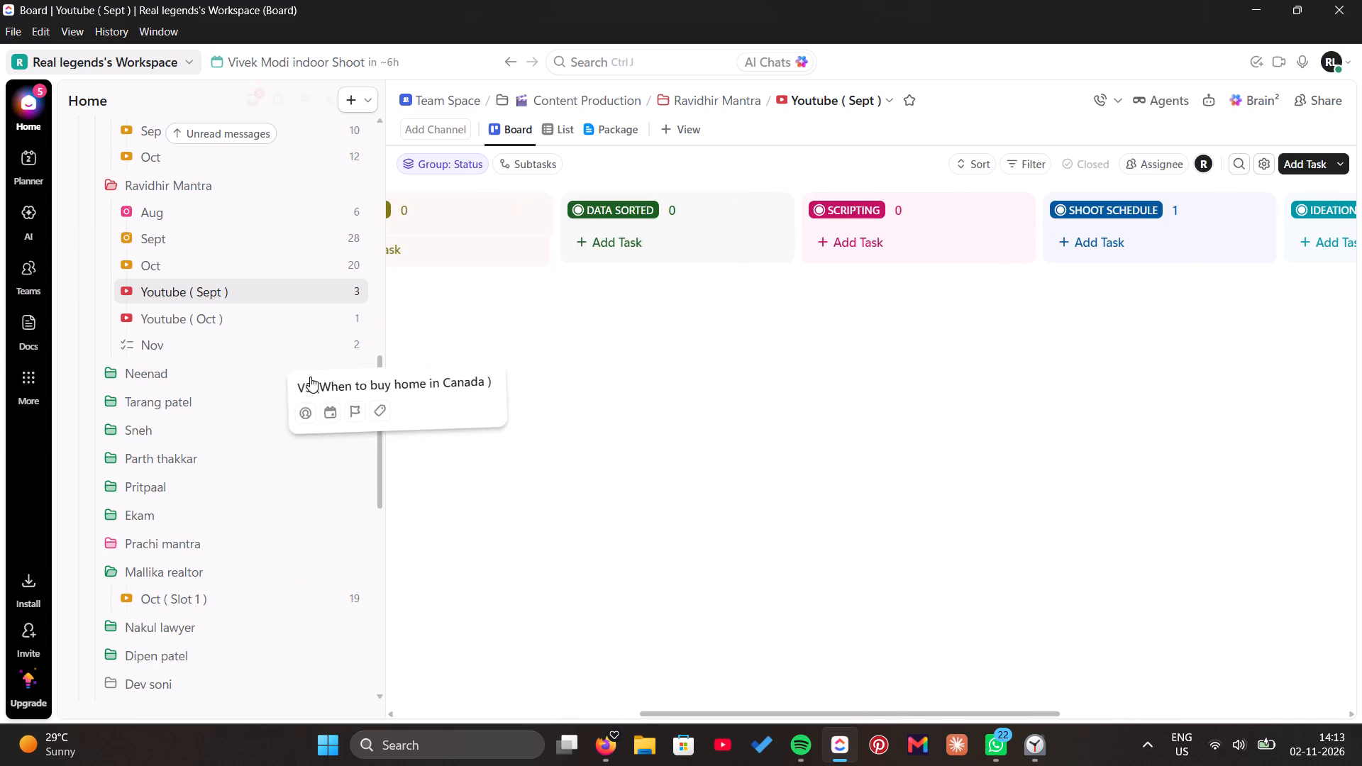
{"action": "left_click_drag", "start_coordinate": [310, 377], "coordinate": [455, 397]}
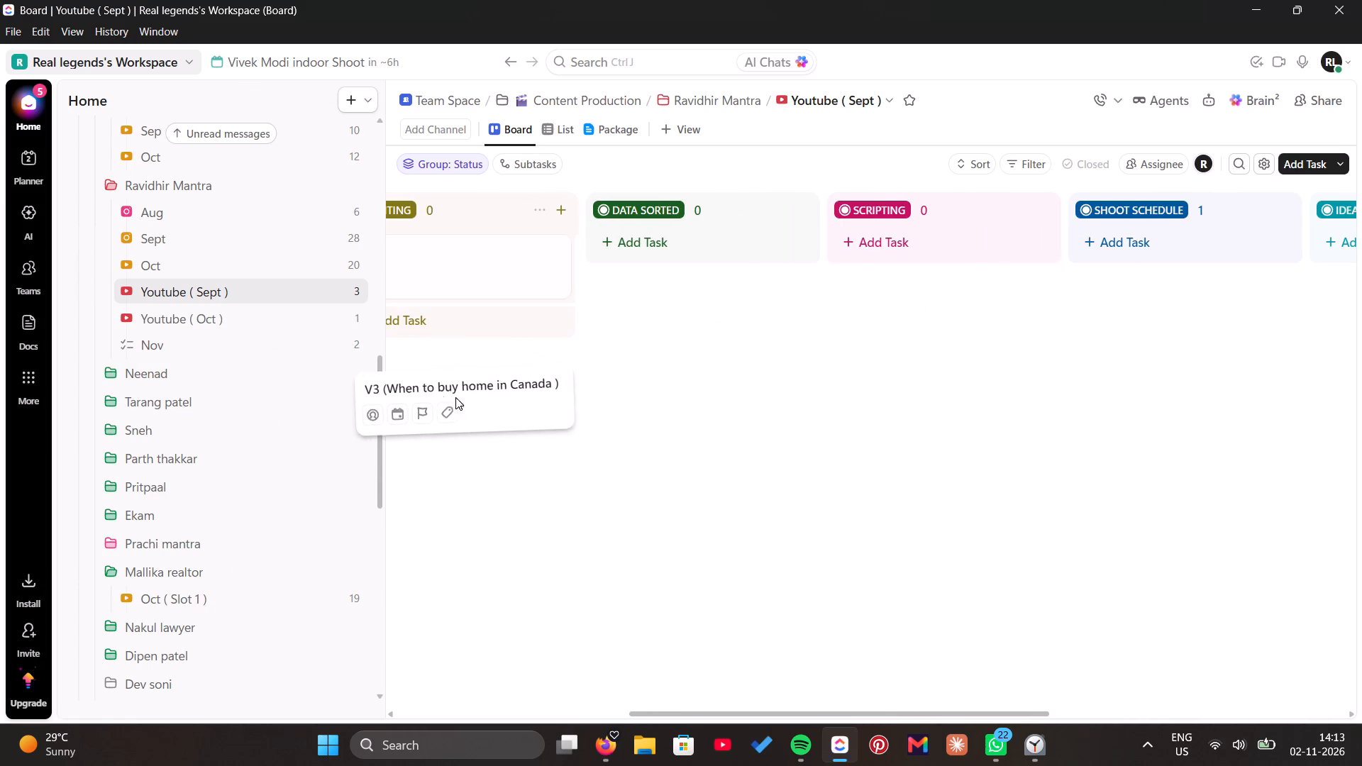
{"action": "left_click_drag", "start_coordinate": [455, 397], "coordinate": [411, 286]}
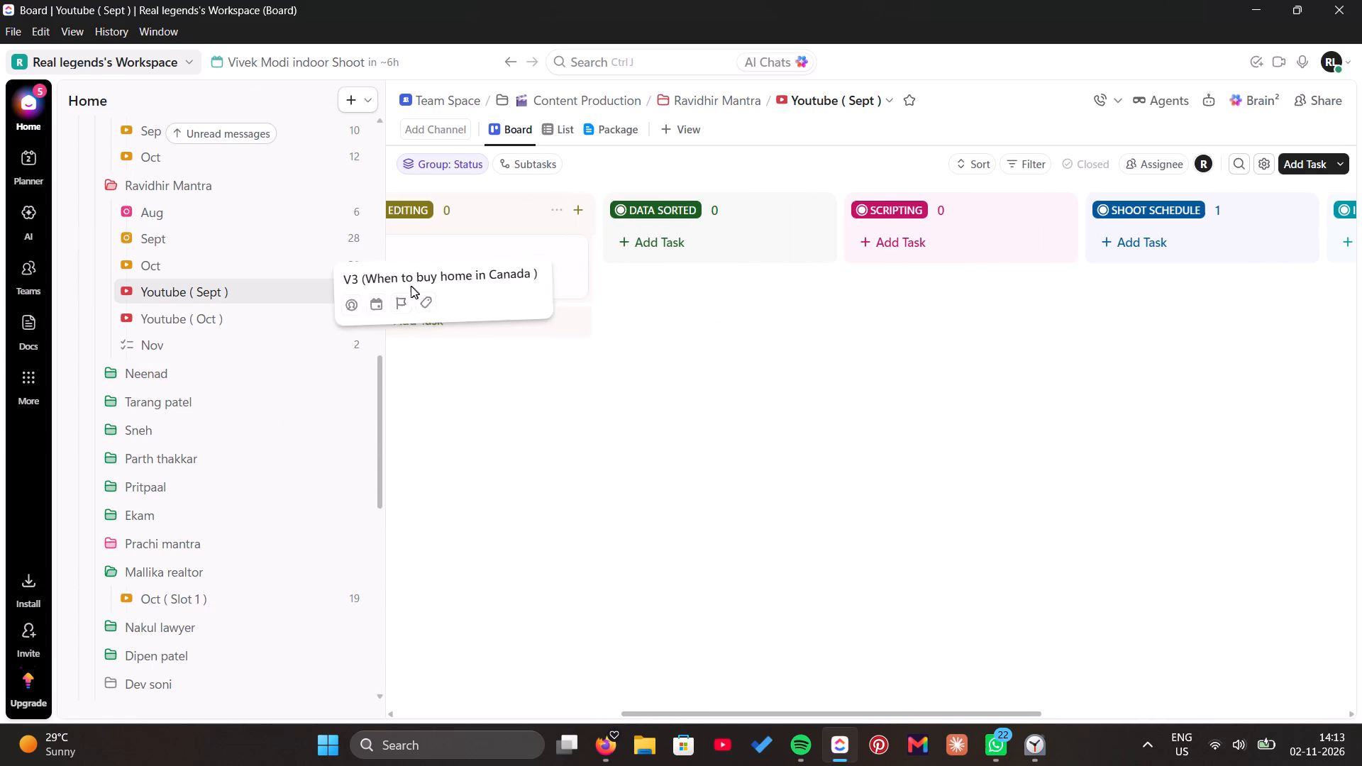
{"action": "left_click_drag", "start_coordinate": [411, 286], "coordinate": [611, 425]}
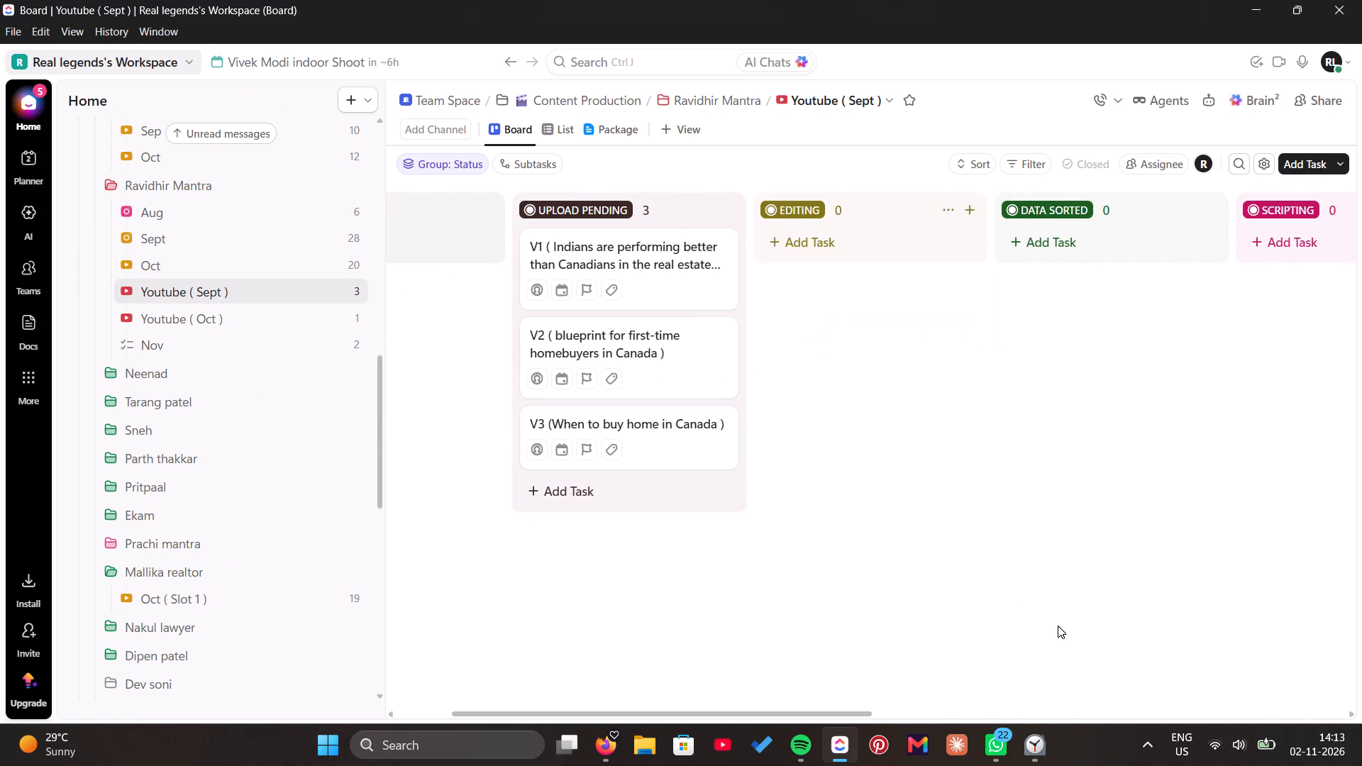
Lower the system sound volume slightly in the Windows quick settings and return to the board.
{"action": "left_click", "coordinate": [1220, 756]}
{"action": "left_click_drag", "start_coordinate": [1193, 640], "coordinate": [1190, 640]}
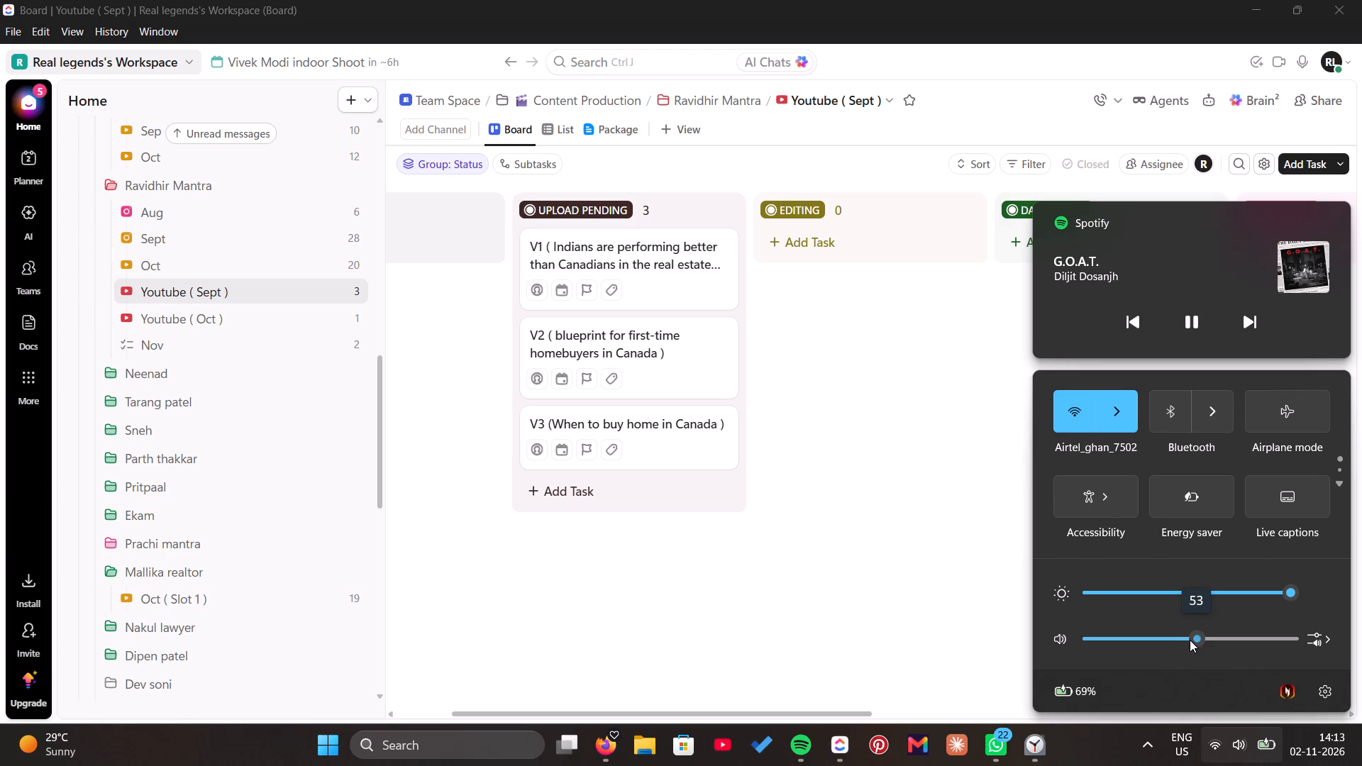
{"action": "left_click_drag", "start_coordinate": [1190, 640], "coordinate": [1183, 640]}
{"action": "left_click", "coordinate": [871, 557]}
Expand the Neenad folder and open the Notes of its Oct ( Slot 4 ) list.
{"action": "left_click_drag", "start_coordinate": [685, 626], "coordinate": [816, 640]}
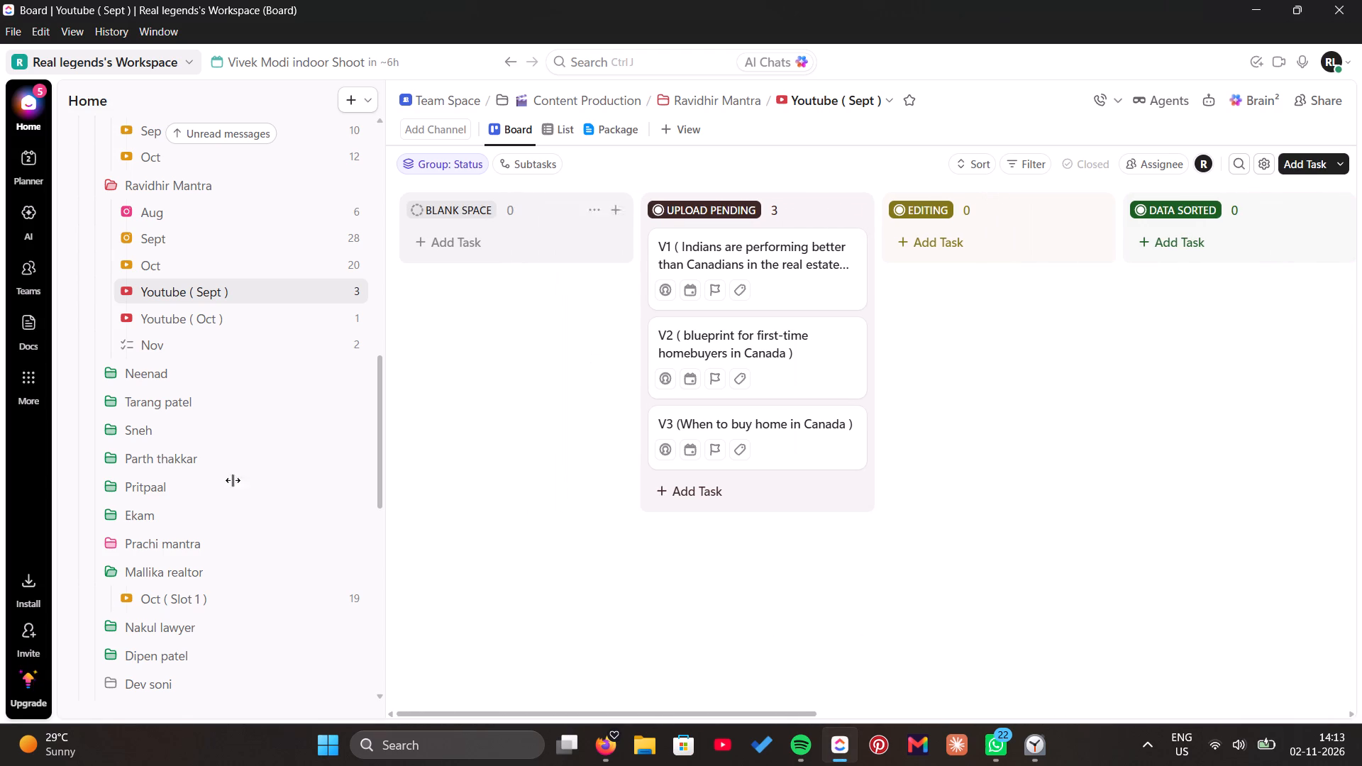
{"action": "left_click", "coordinate": [117, 377]}
{"action": "left_click", "coordinate": [255, 435]}
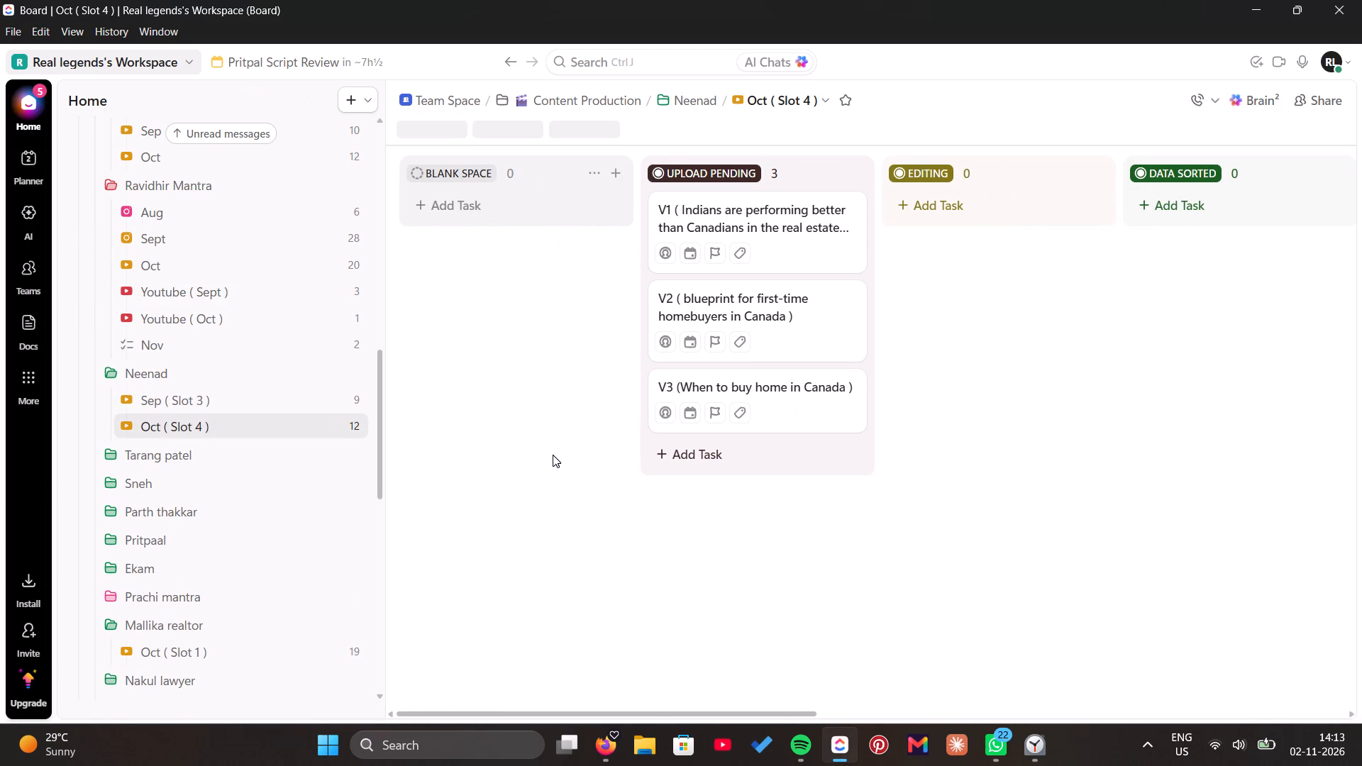
{"action": "left_click_drag", "start_coordinate": [1056, 514], "coordinate": [952, 544]}
{"action": "left_click_drag", "start_coordinate": [1151, 552], "coordinate": [1100, 555]}
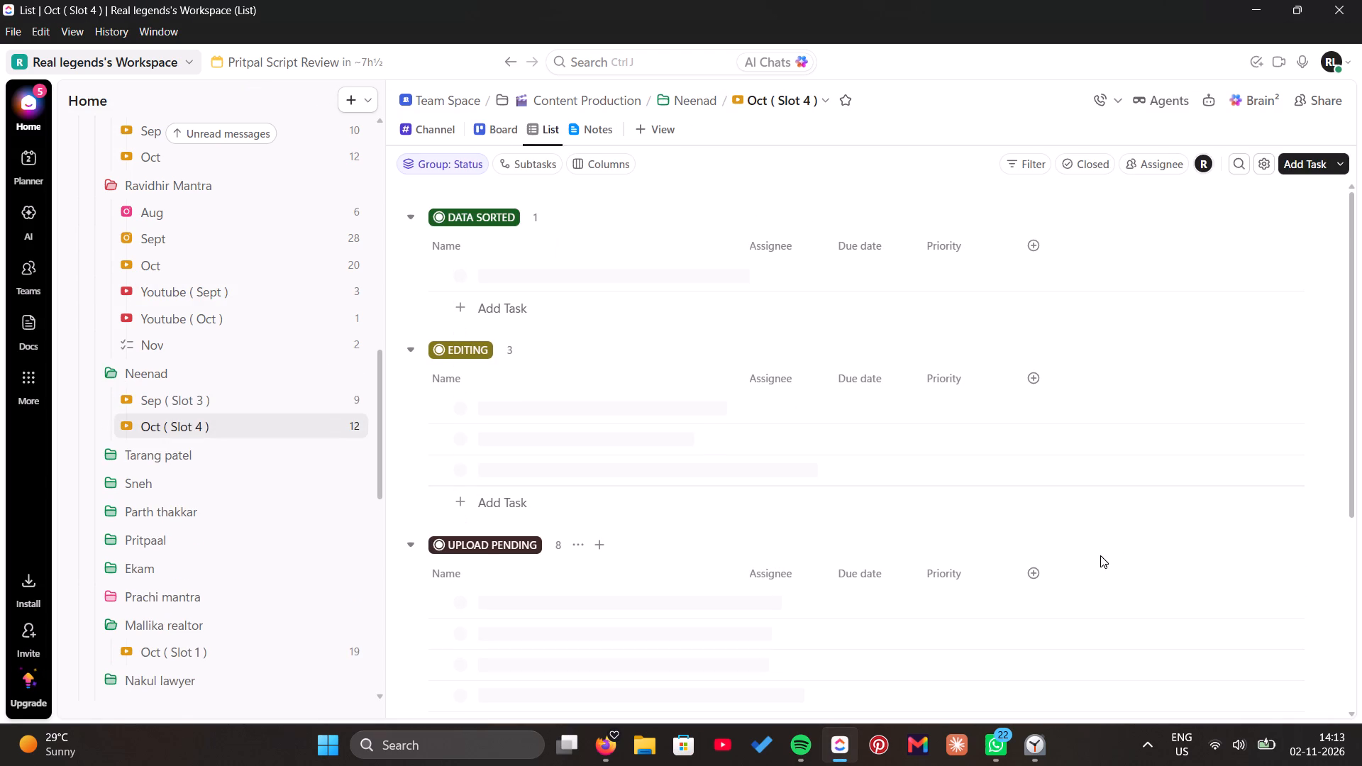
{"action": "left_click_drag", "start_coordinate": [1100, 555], "coordinate": [1046, 555]}
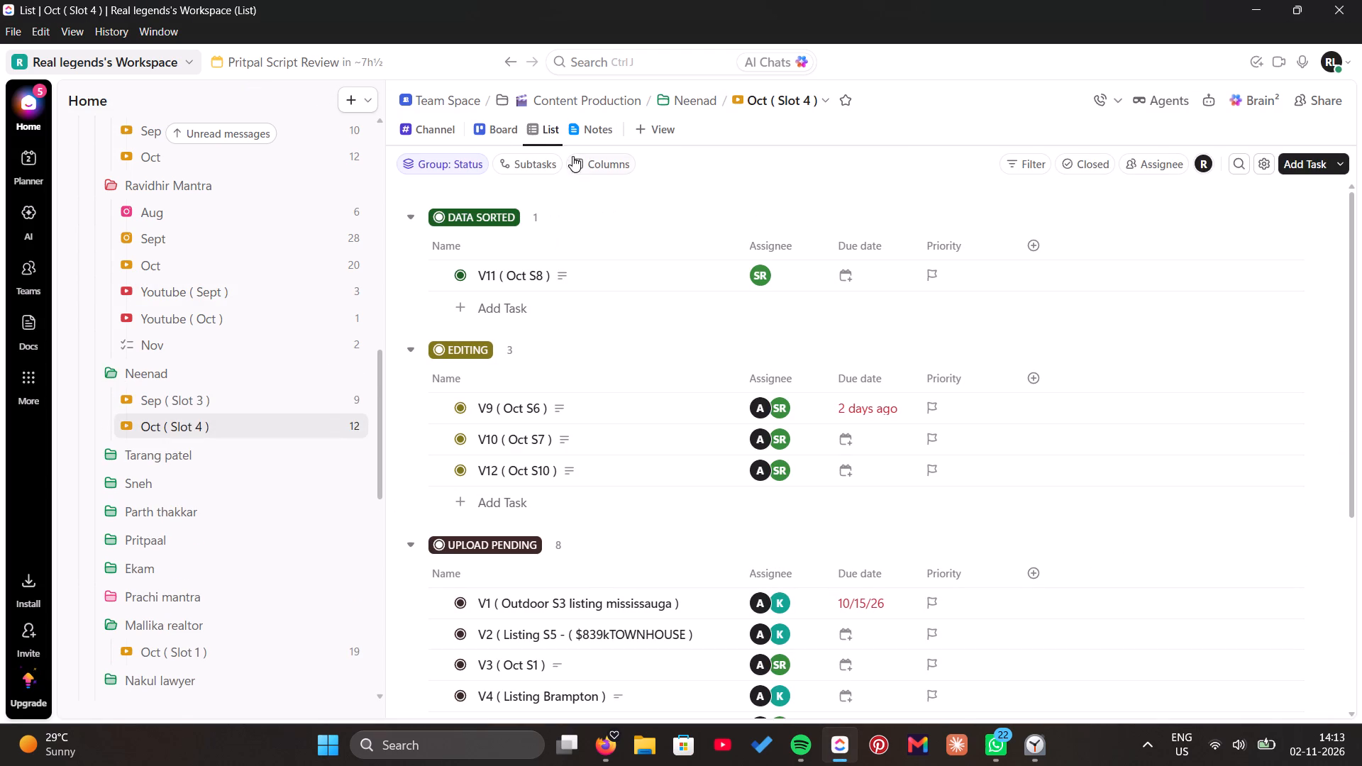
{"action": "left_click", "coordinate": [588, 132]}
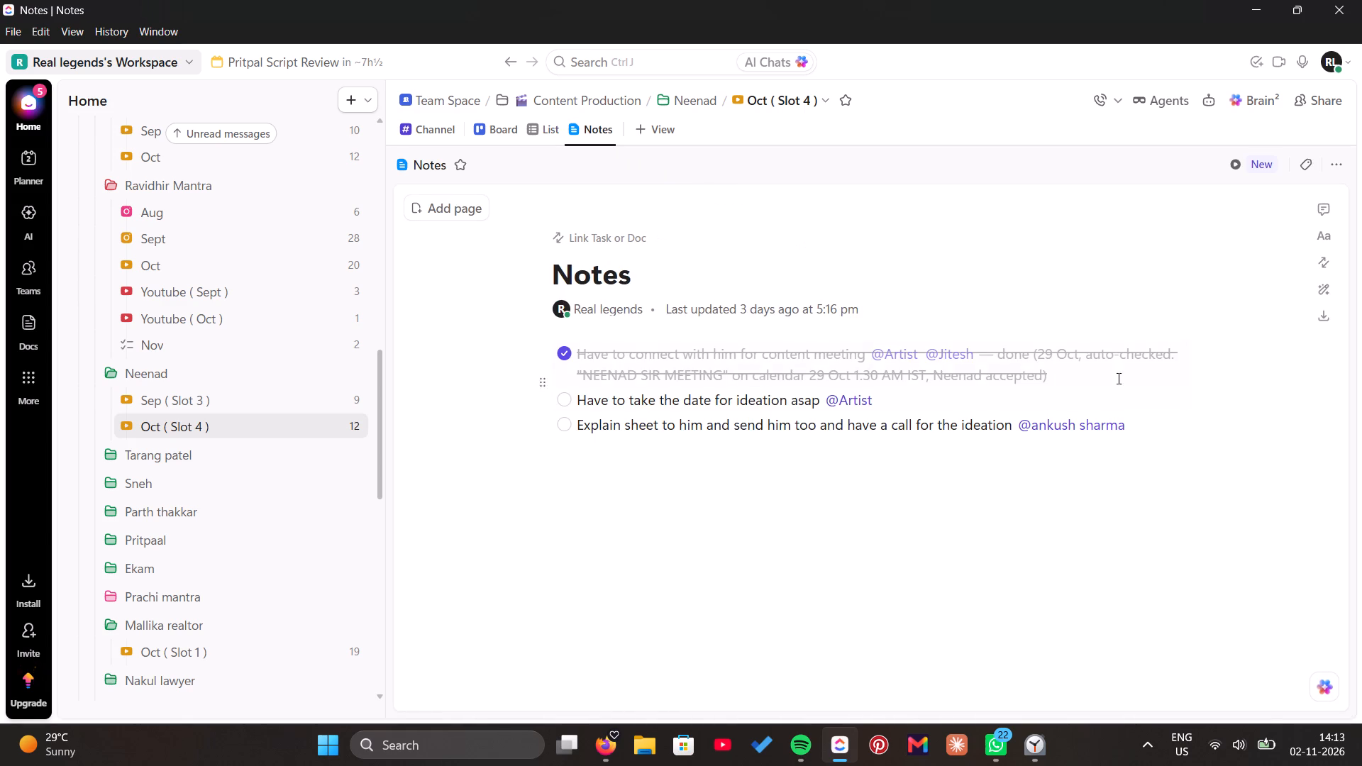
Delete the completed "Have to connect with him for content meeting" item, including its leftover empty checklist line.
{"action": "left_click_drag", "start_coordinate": [1109, 376], "coordinate": [577, 345]}
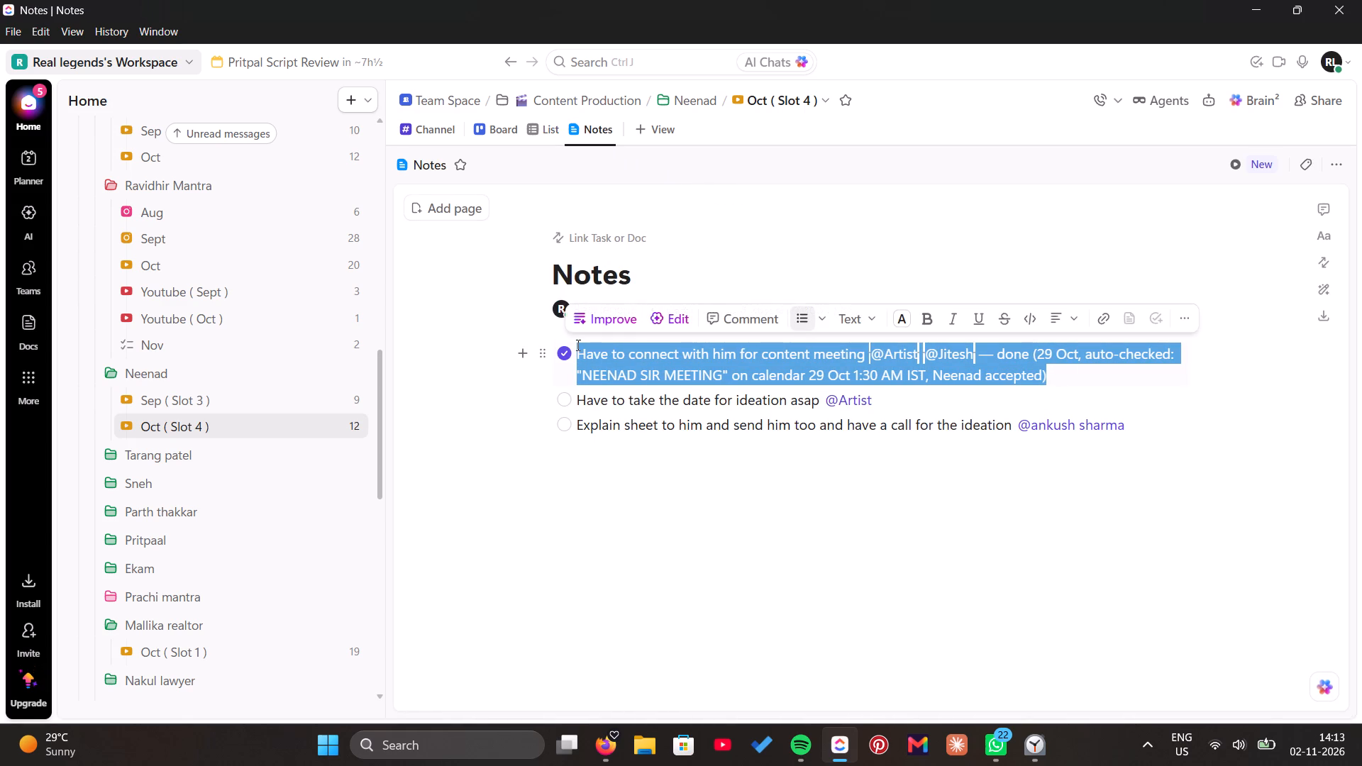
{"action": "key", "text": "BackSpace"}
{"action": "key", "text": "BackSpace"}
{"action": "key", "text": "BackSpace"}
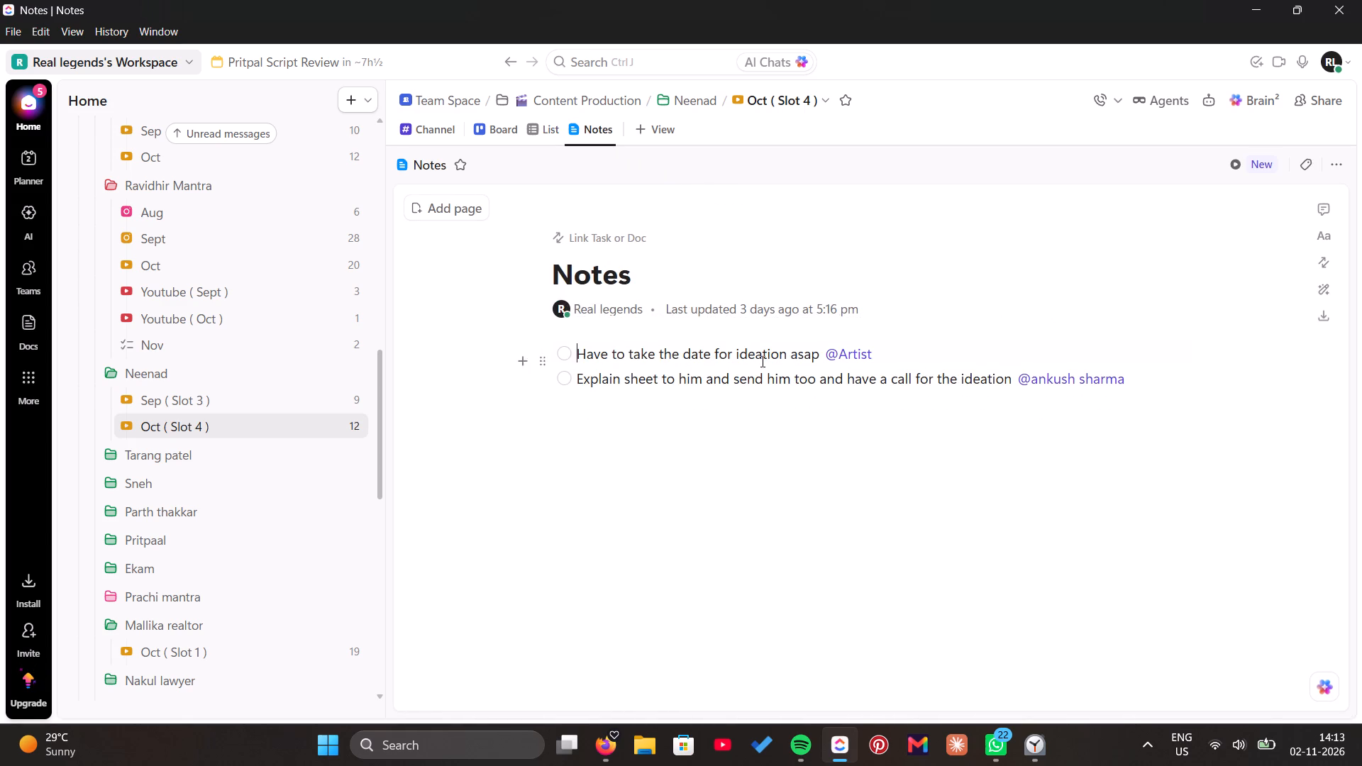
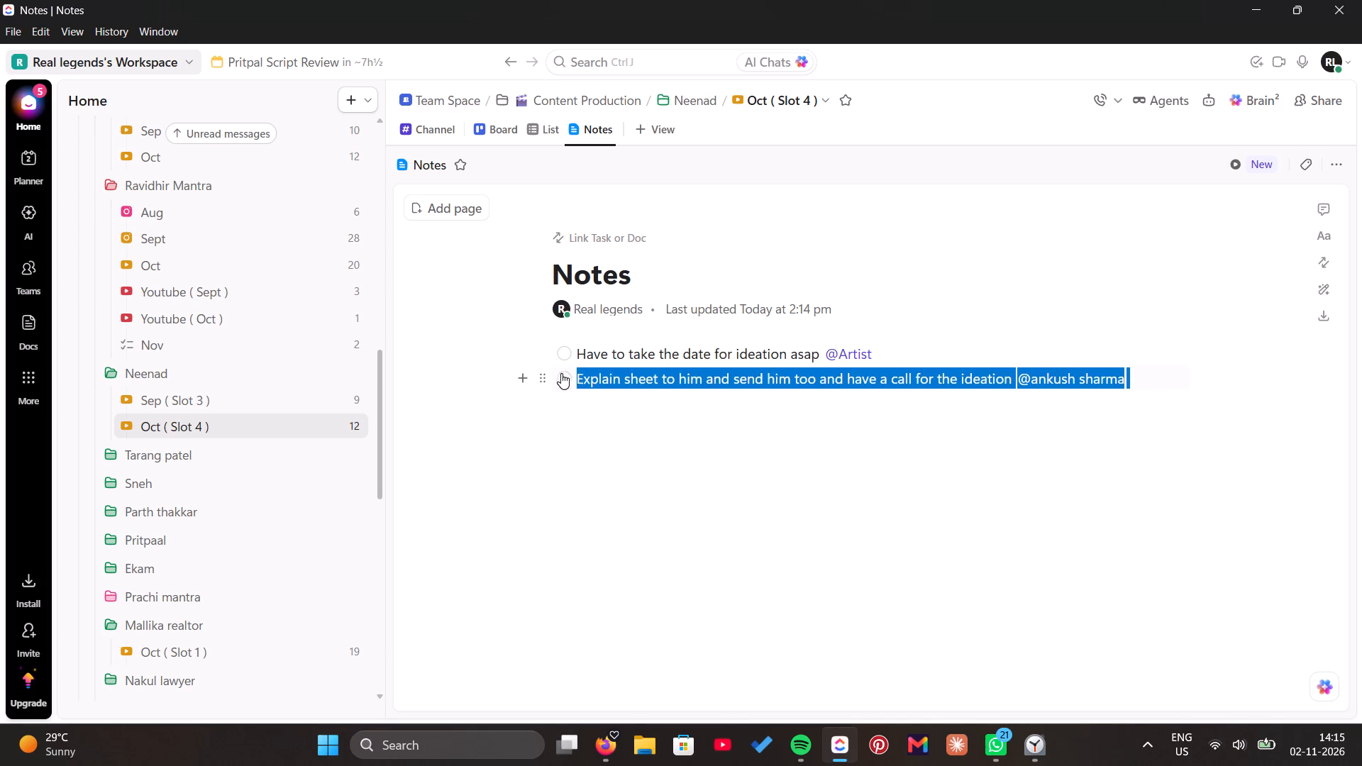
Replace "date" with "timing" in the first checklist item of Neenad's Oct ( Slot 4 ) notes.
{"action": "left_click_drag", "start_coordinate": [561, 373], "coordinate": [553, 349]}
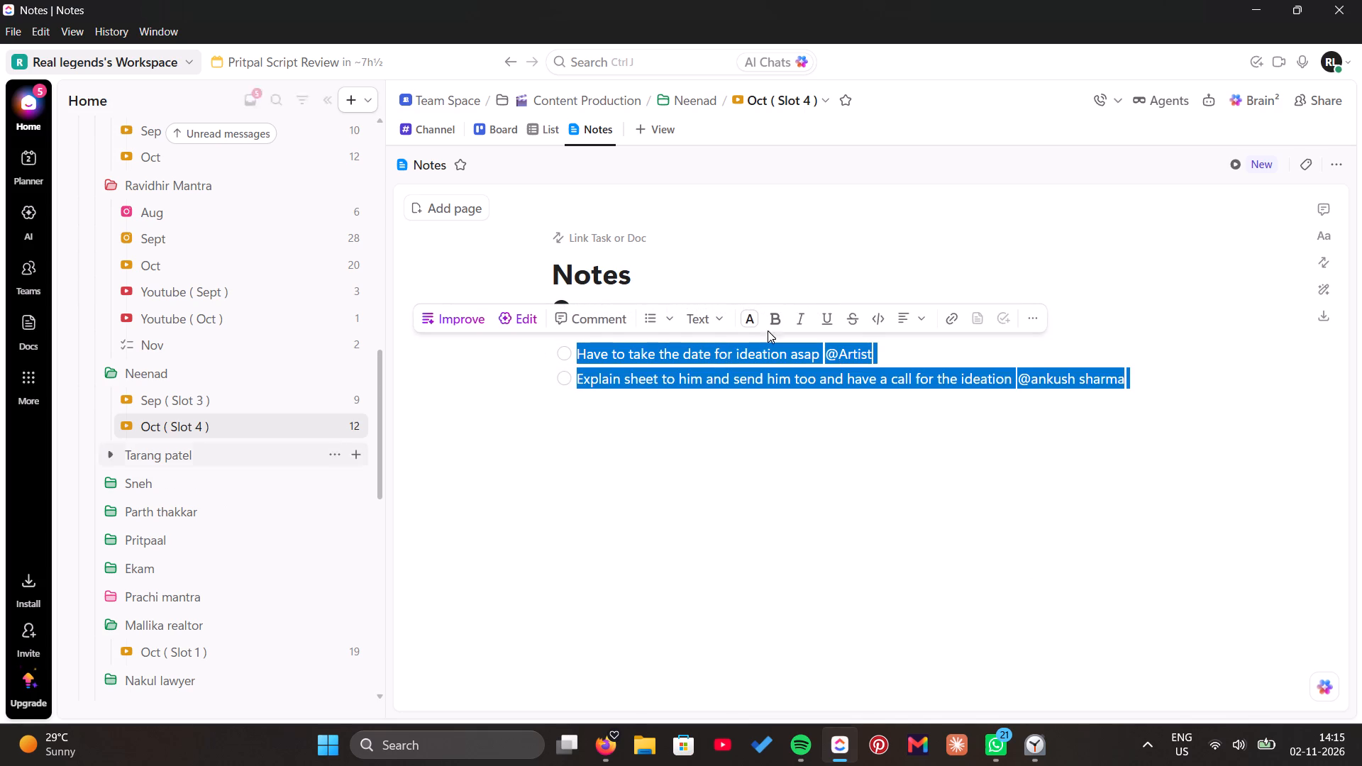
{"action": "double_click", "coordinate": [702, 354]}
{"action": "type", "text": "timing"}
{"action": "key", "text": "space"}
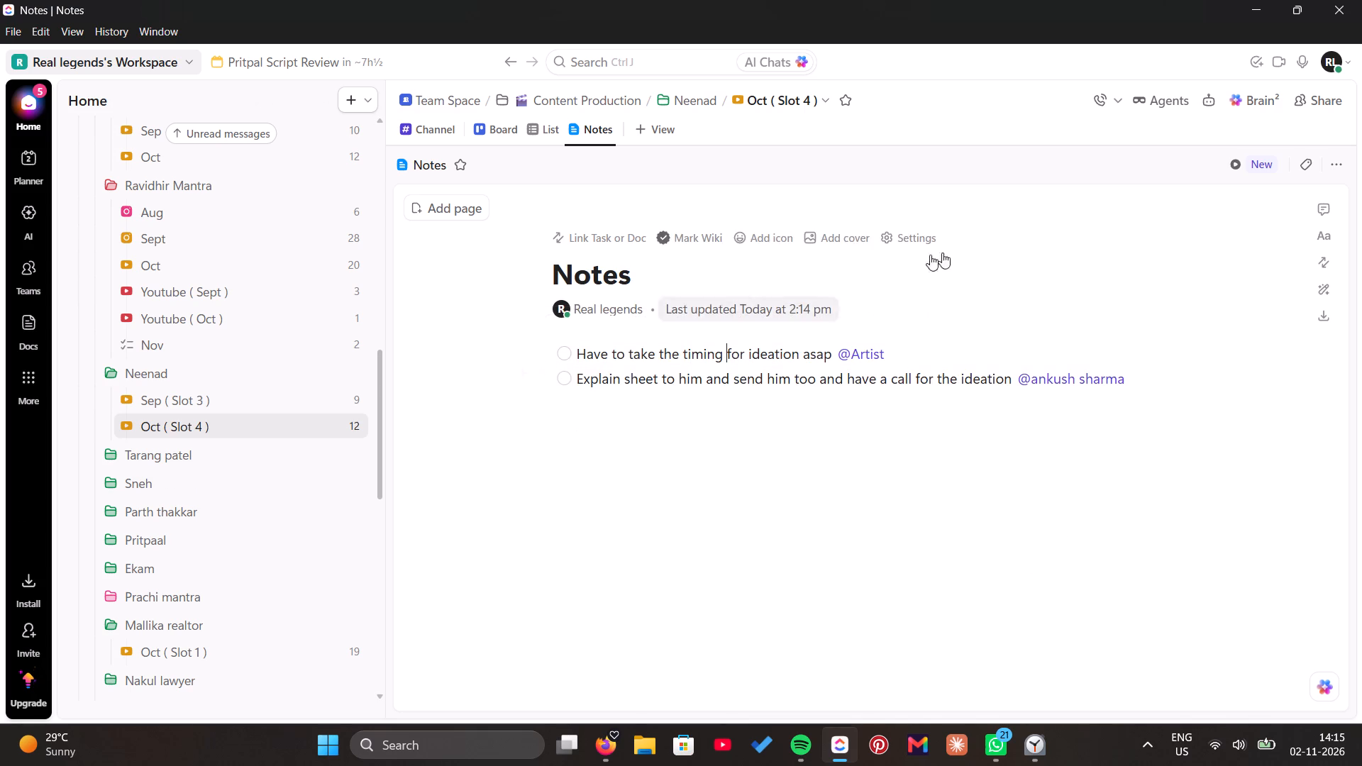
{"action": "left_click", "coordinate": [890, 352]}
{"action": "scroll", "coordinate": [134, 348], "scroll_direction": "down", "scroll_amount": 1}
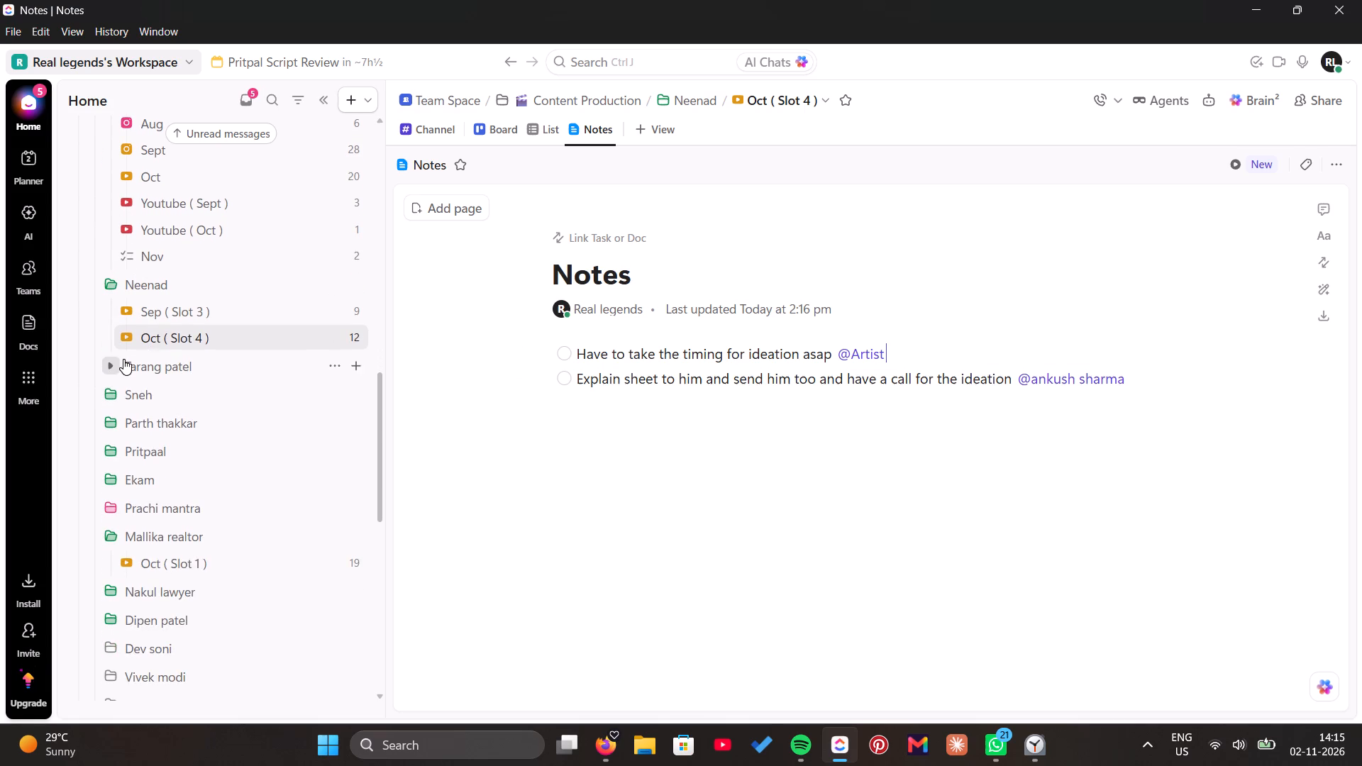
{"action": "left_click", "coordinate": [123, 359]}
{"action": "left_click", "coordinate": [201, 449]}
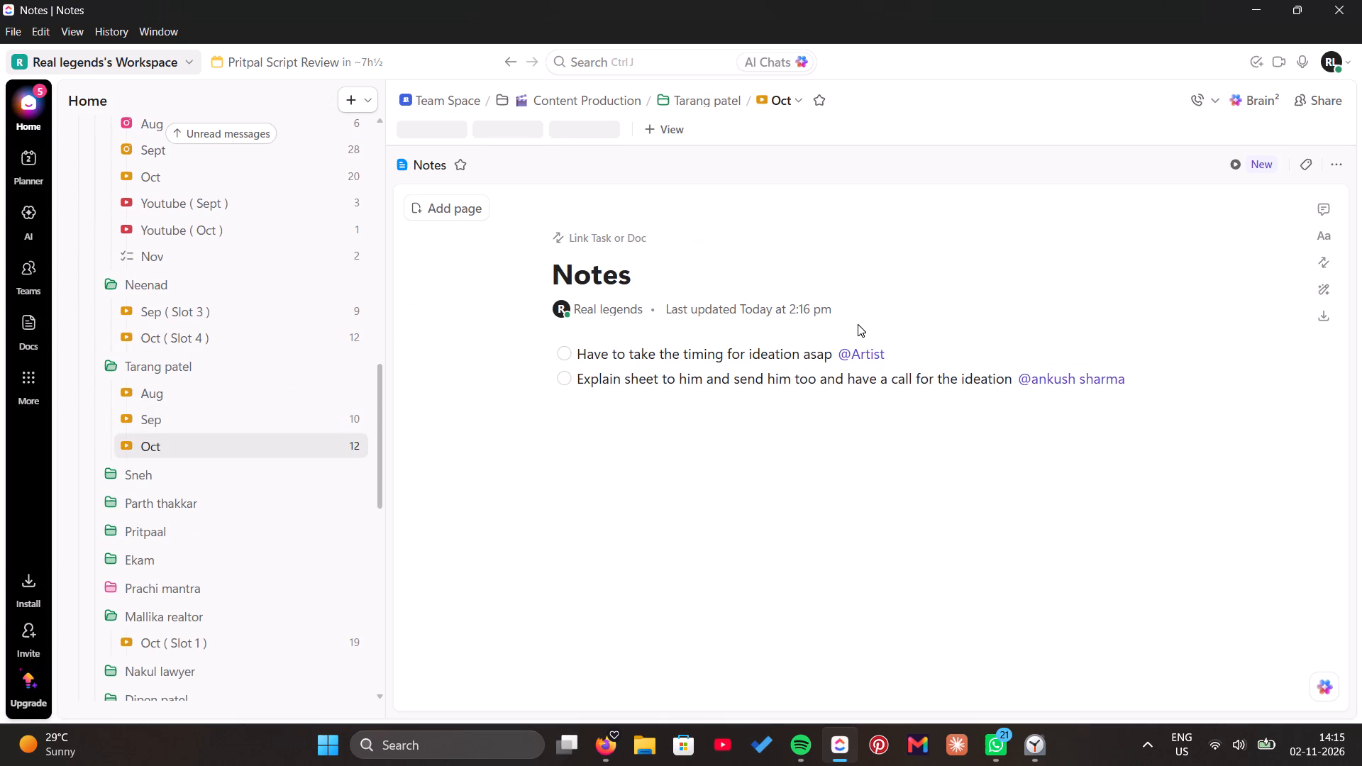
{"action": "left_click", "coordinate": [509, 131]}
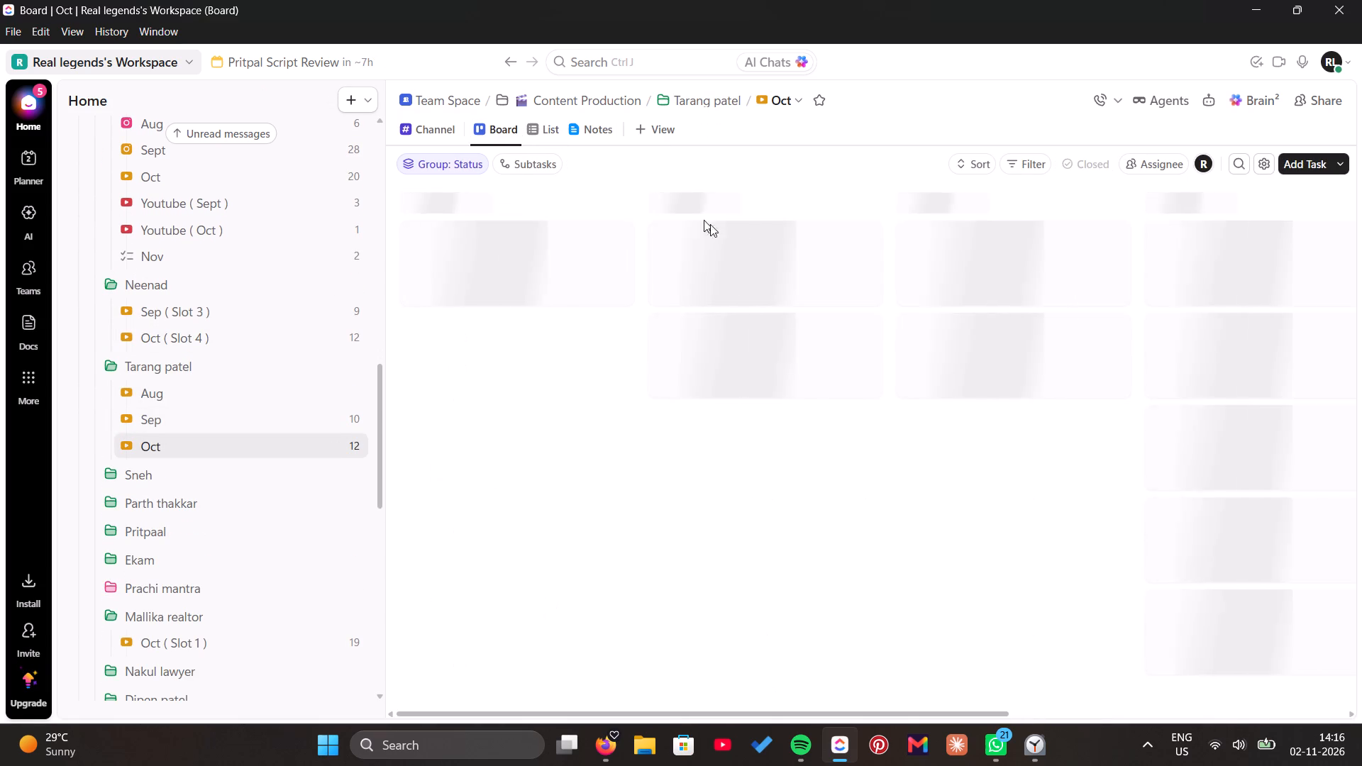
{"action": "left_click_drag", "start_coordinate": [1002, 530], "coordinate": [646, 481]}
{"action": "key", "text": "shift+super+s"}
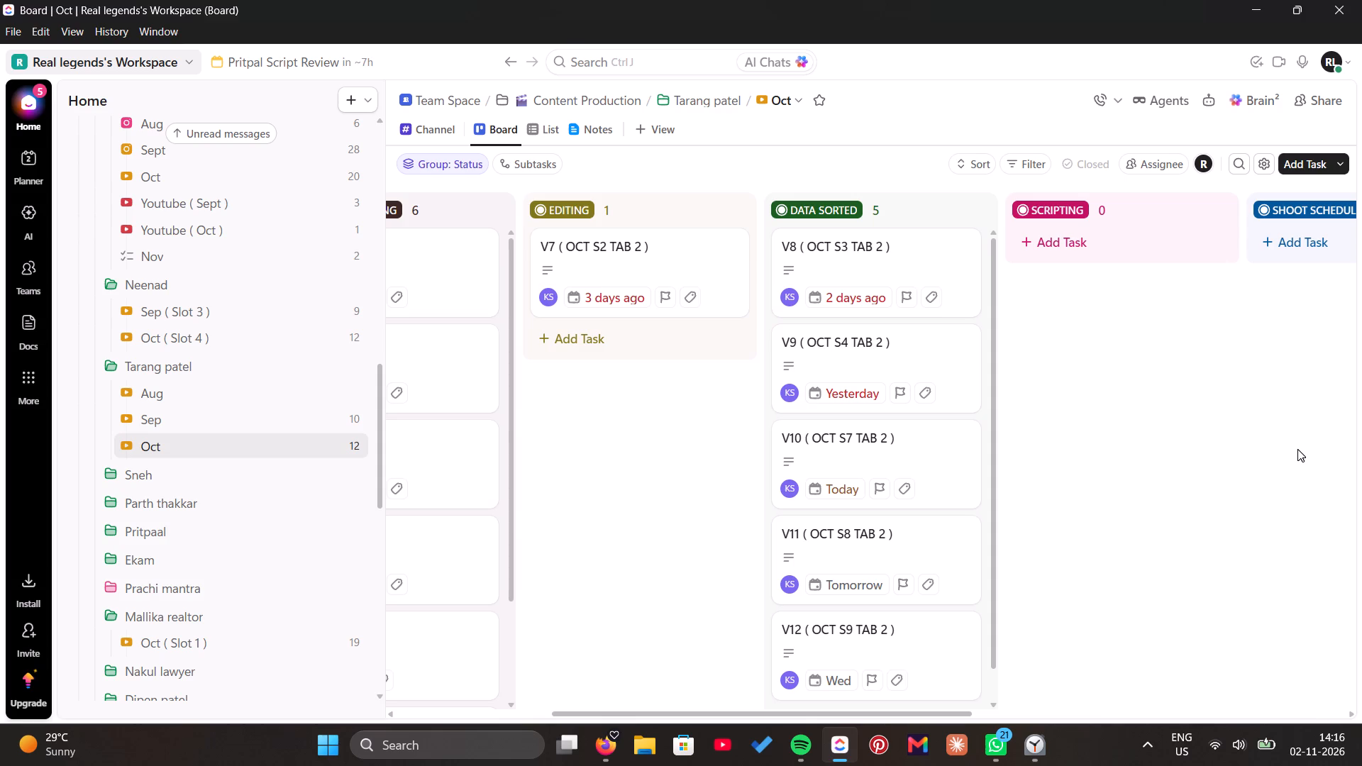
{"action": "left_click_drag", "start_coordinate": [444, 142], "coordinate": [1064, 691]}
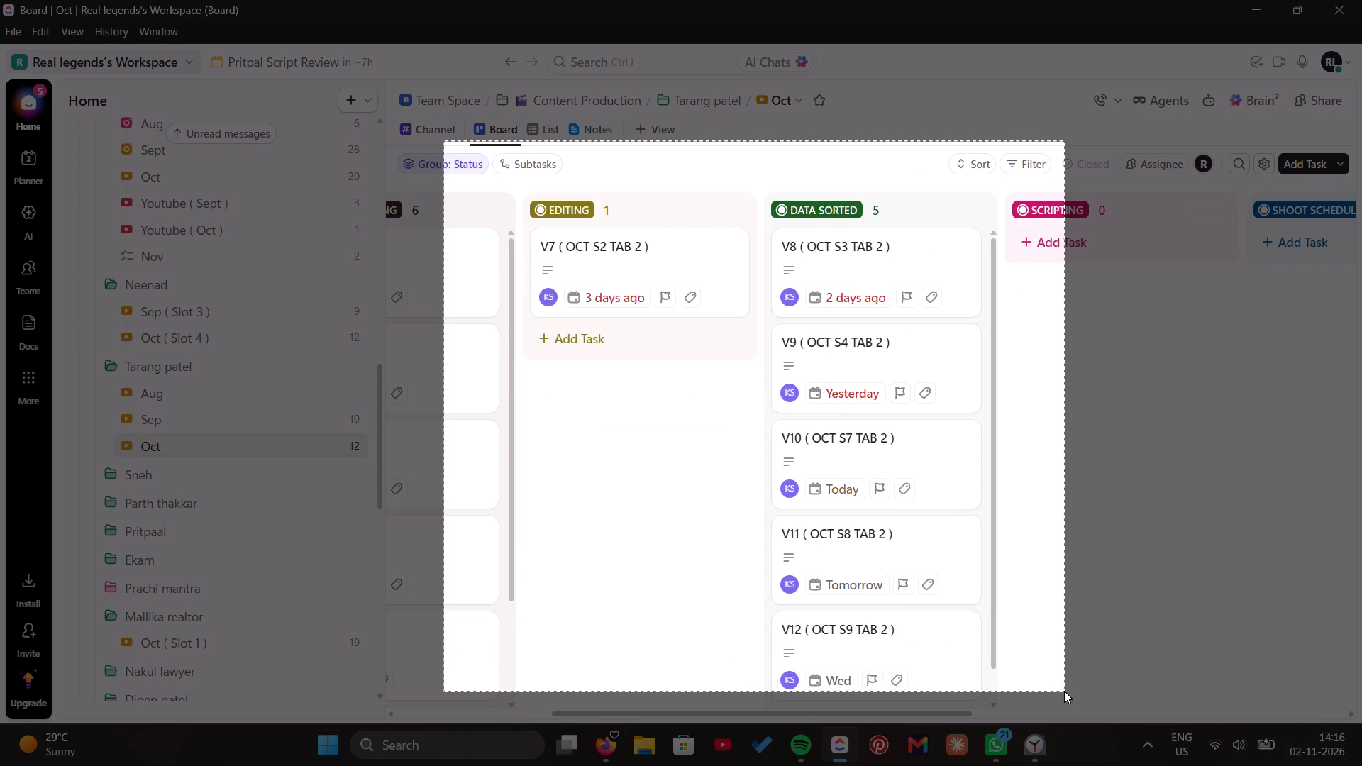
{"action": "left_click_drag", "start_coordinate": [1064, 691], "coordinate": [1070, 700]}
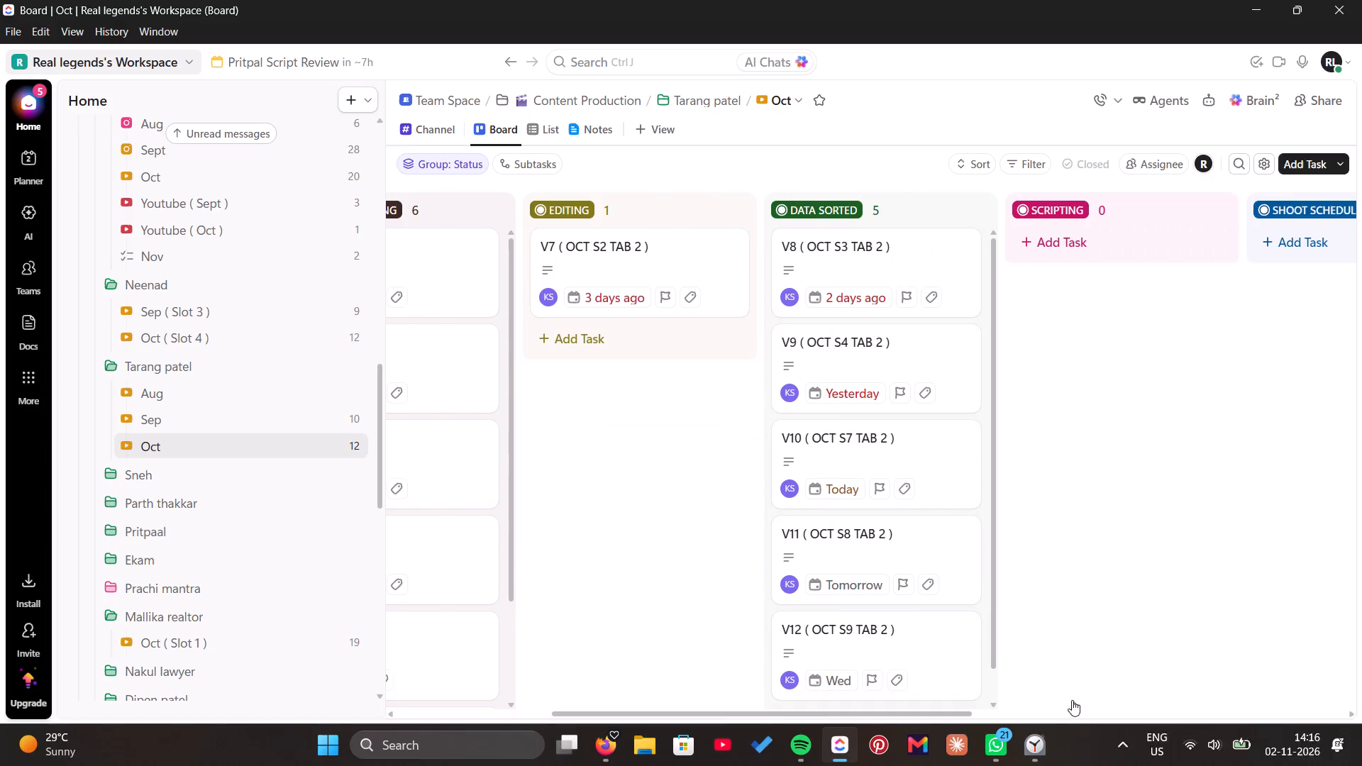
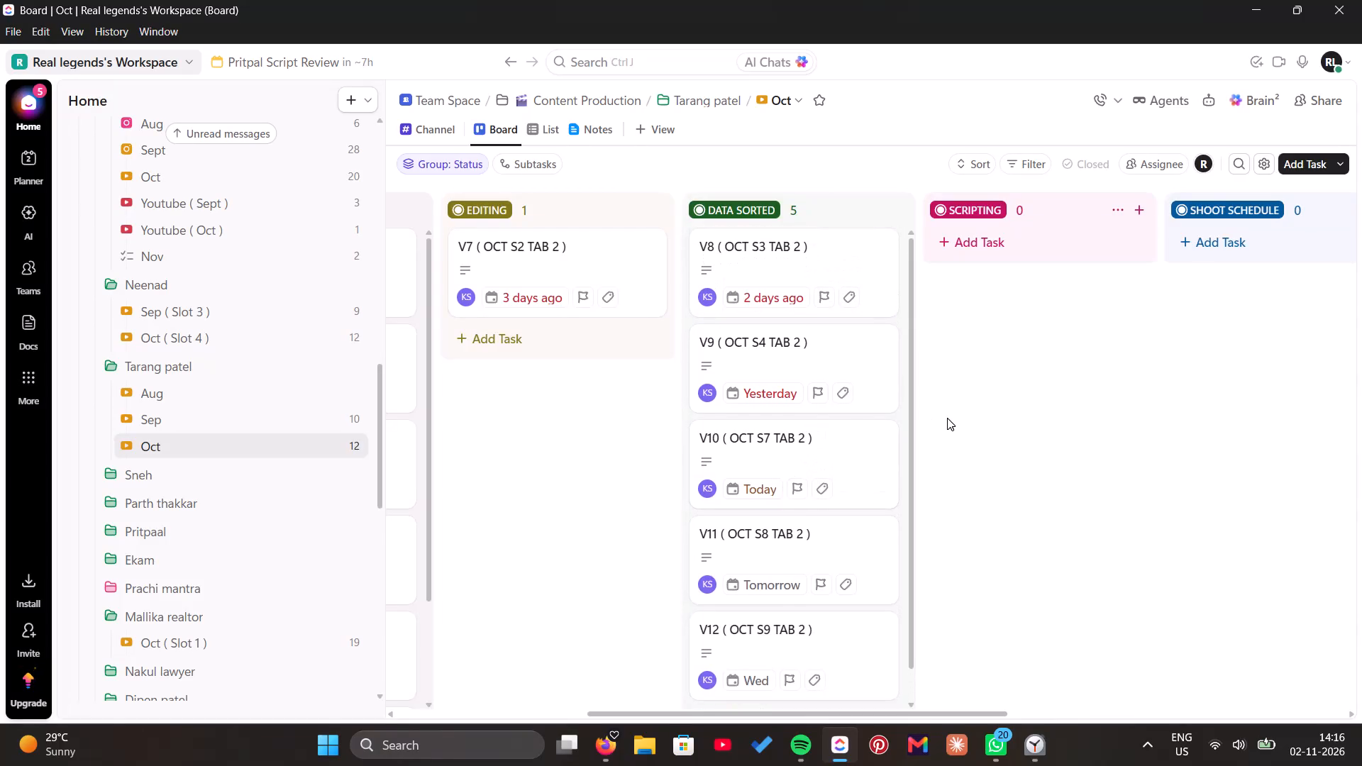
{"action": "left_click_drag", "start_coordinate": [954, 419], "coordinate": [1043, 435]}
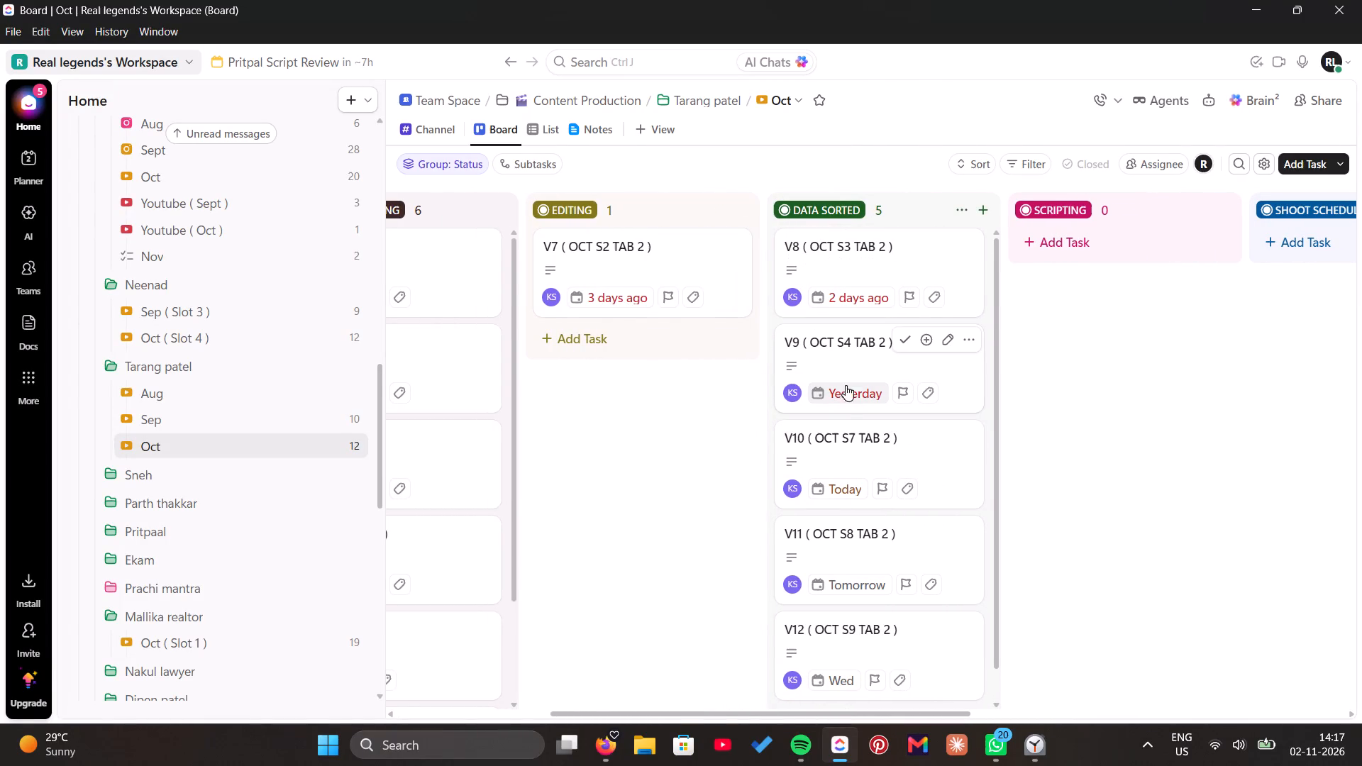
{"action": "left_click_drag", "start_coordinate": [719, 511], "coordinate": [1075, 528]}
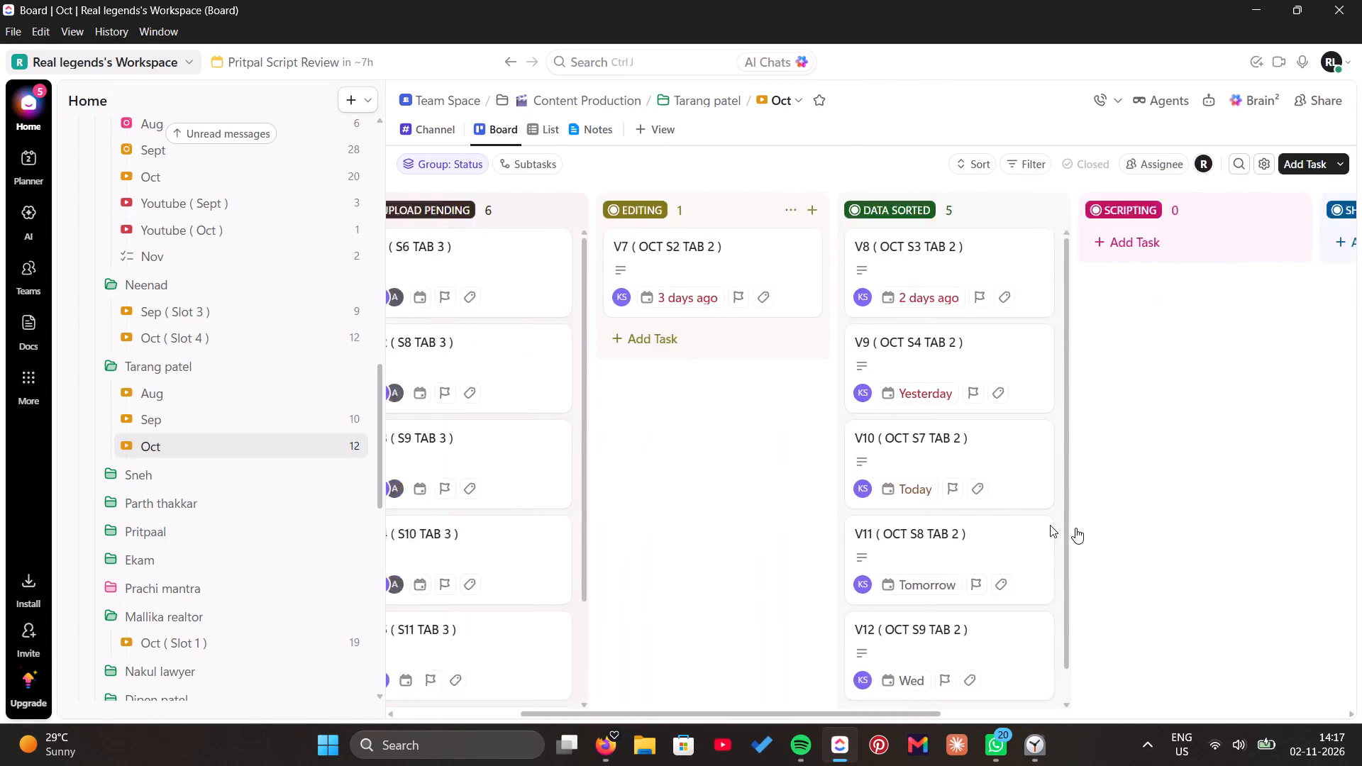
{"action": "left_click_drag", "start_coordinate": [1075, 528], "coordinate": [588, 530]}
Minimize the ClickUp window to return to the shared 27 oct folder in Google Drive.
{"action": "left_click_drag", "start_coordinate": [1231, 0], "coordinate": [1244, 0]}
{"action": "left_click", "coordinate": [1246, 0]}
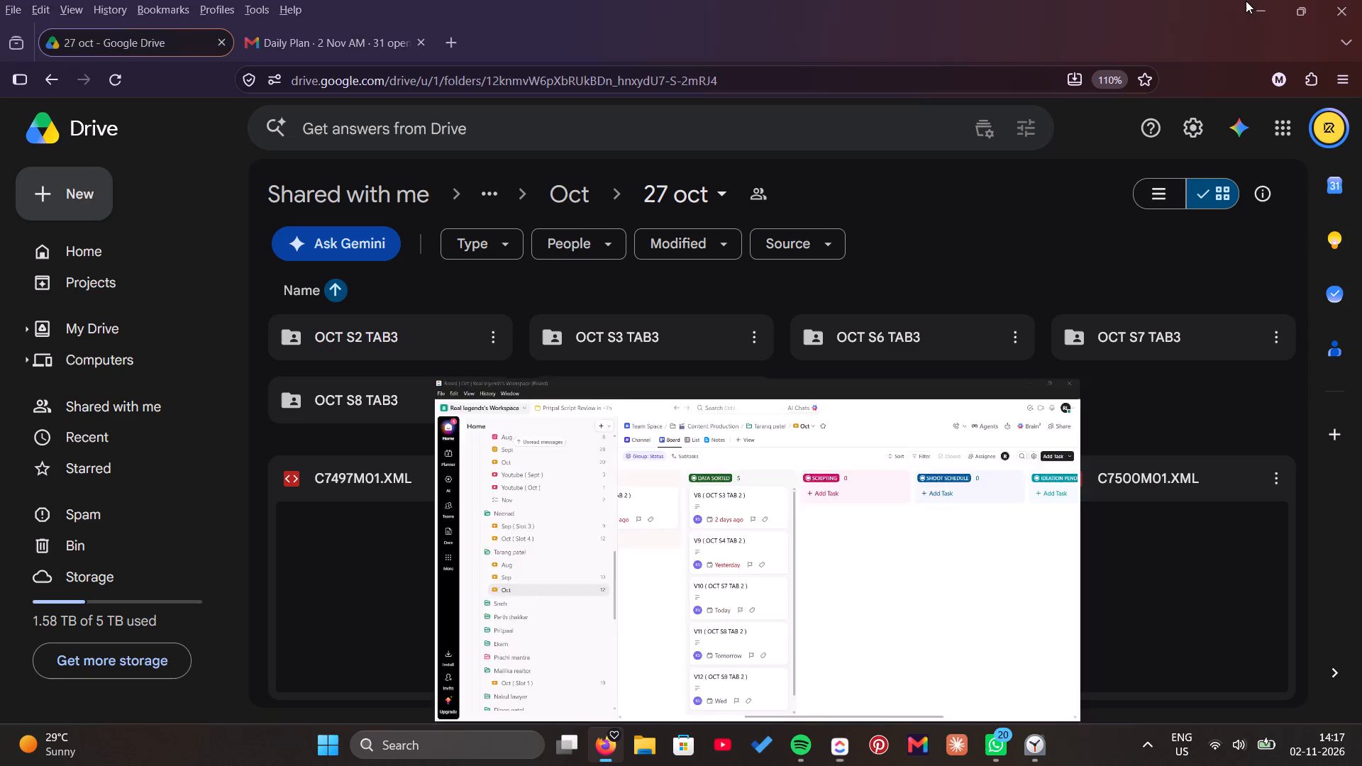
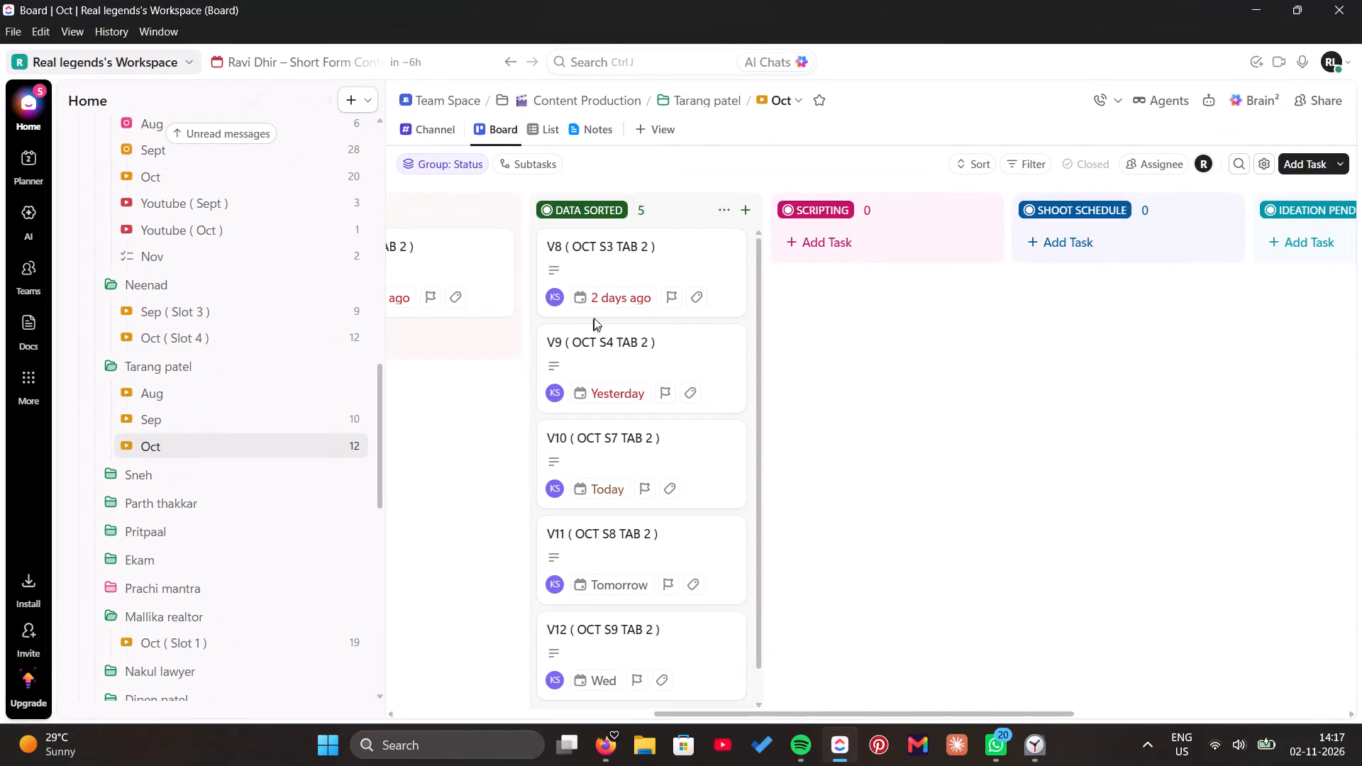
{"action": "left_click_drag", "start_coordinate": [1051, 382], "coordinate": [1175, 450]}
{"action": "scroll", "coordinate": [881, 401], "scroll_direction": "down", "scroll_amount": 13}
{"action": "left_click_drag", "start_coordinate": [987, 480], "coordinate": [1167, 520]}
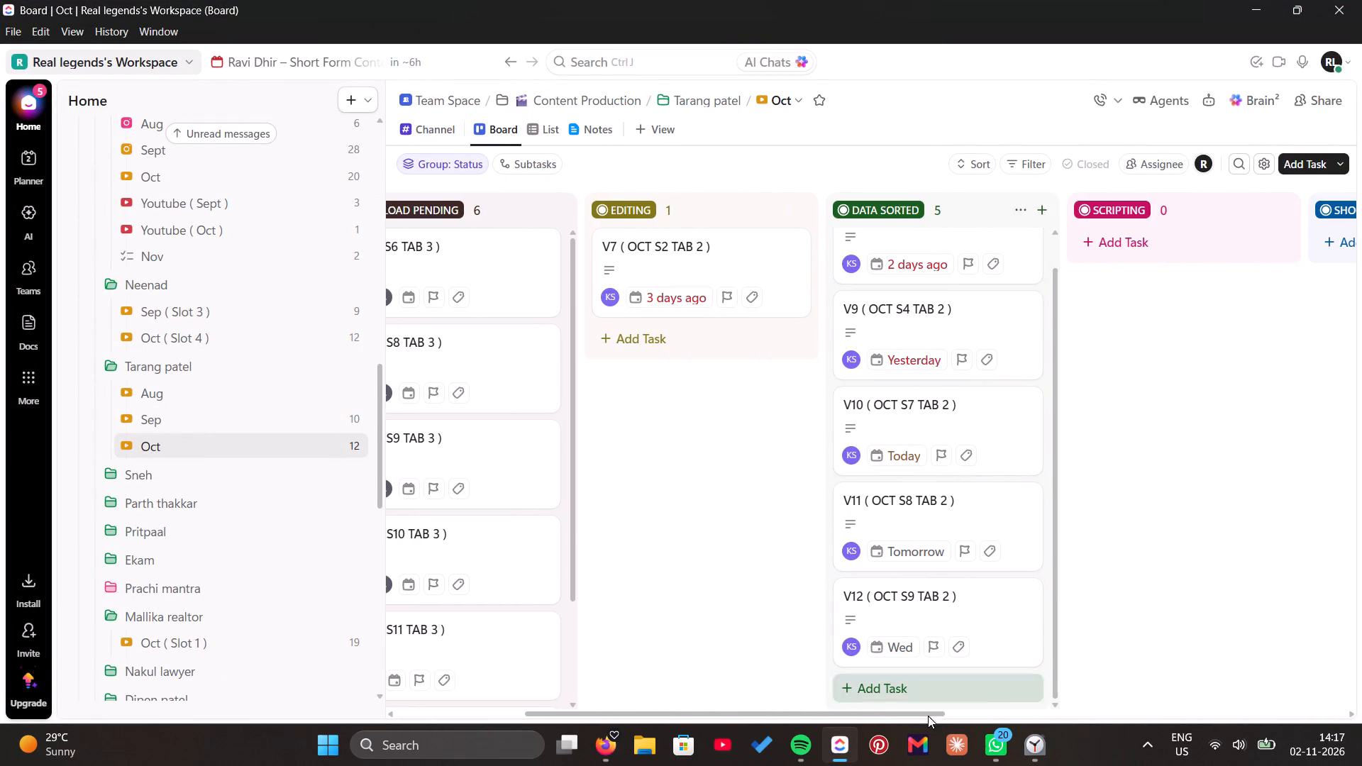
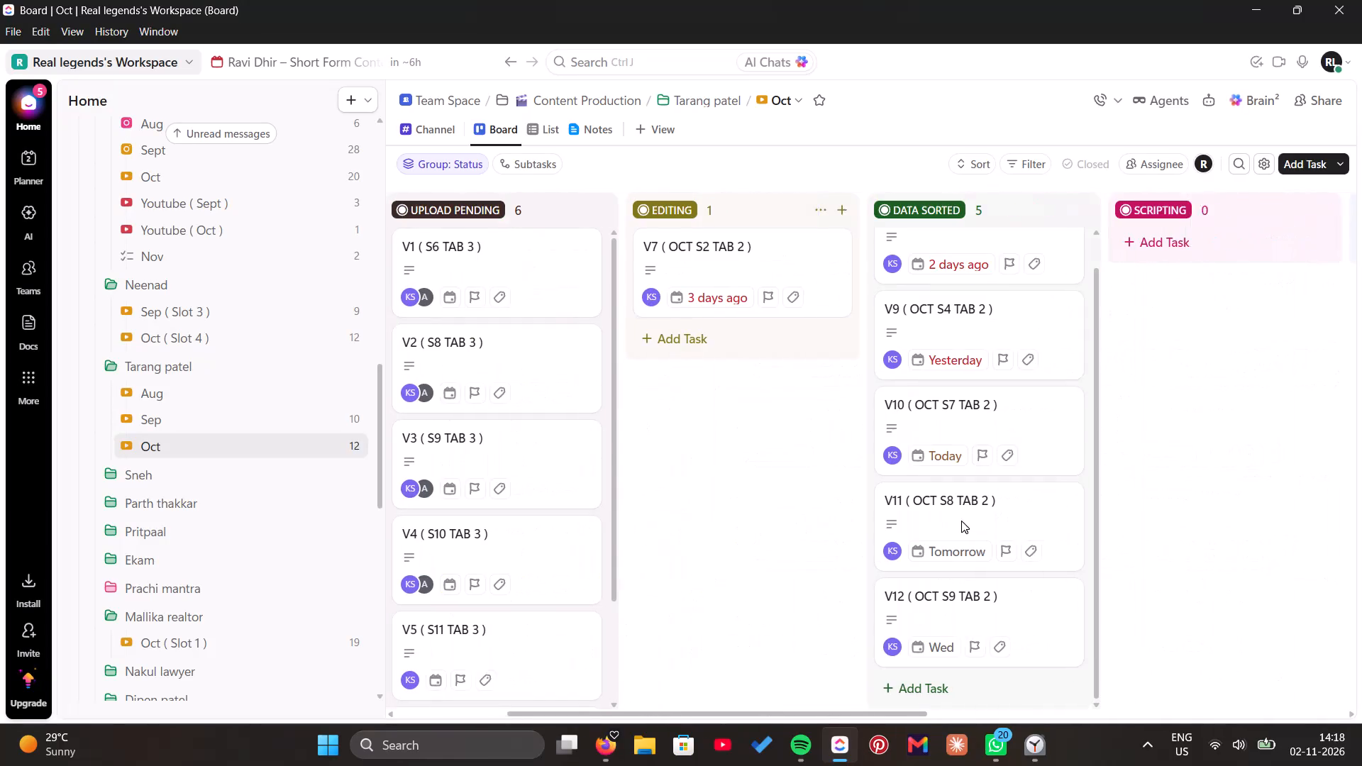
{"action": "scroll", "coordinate": [175, 491], "scroll_direction": "down", "scroll_amount": 2}
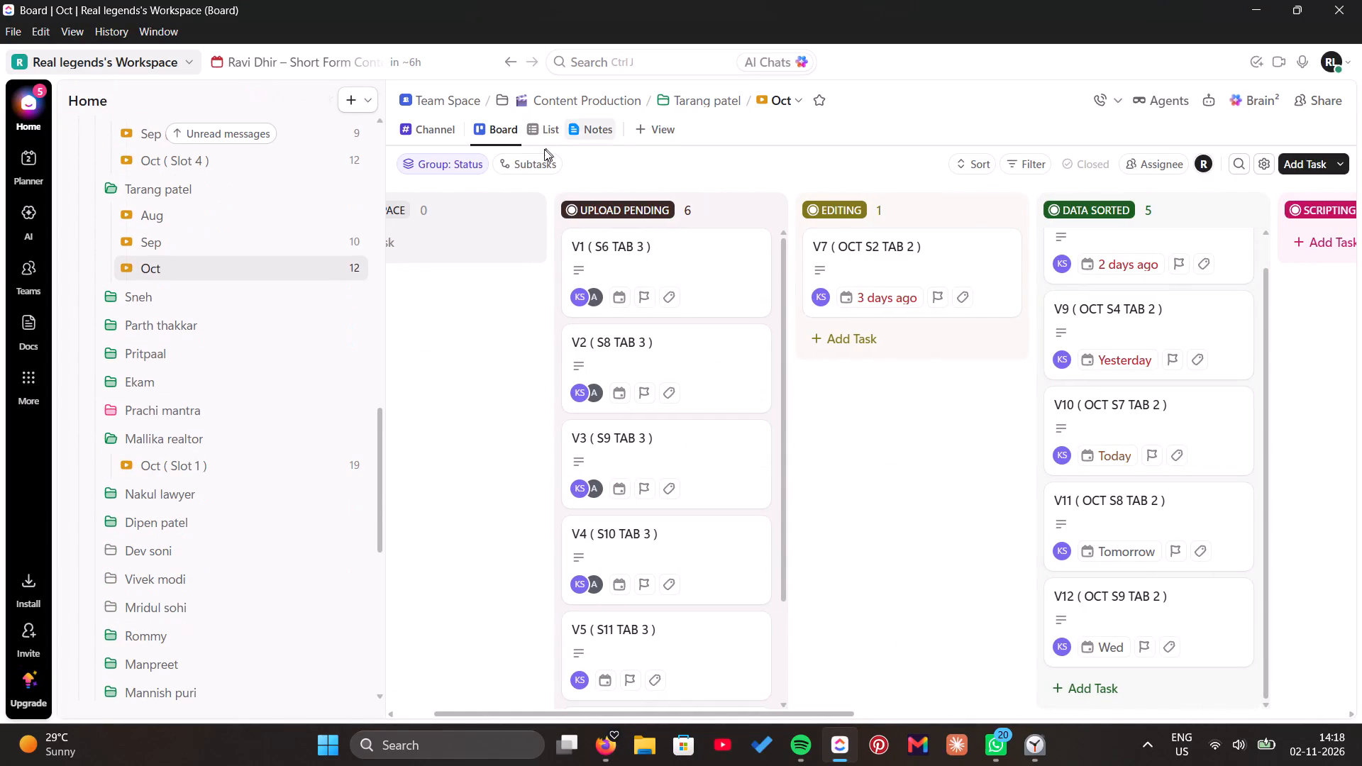
{"action": "left_click", "coordinate": [589, 130]}
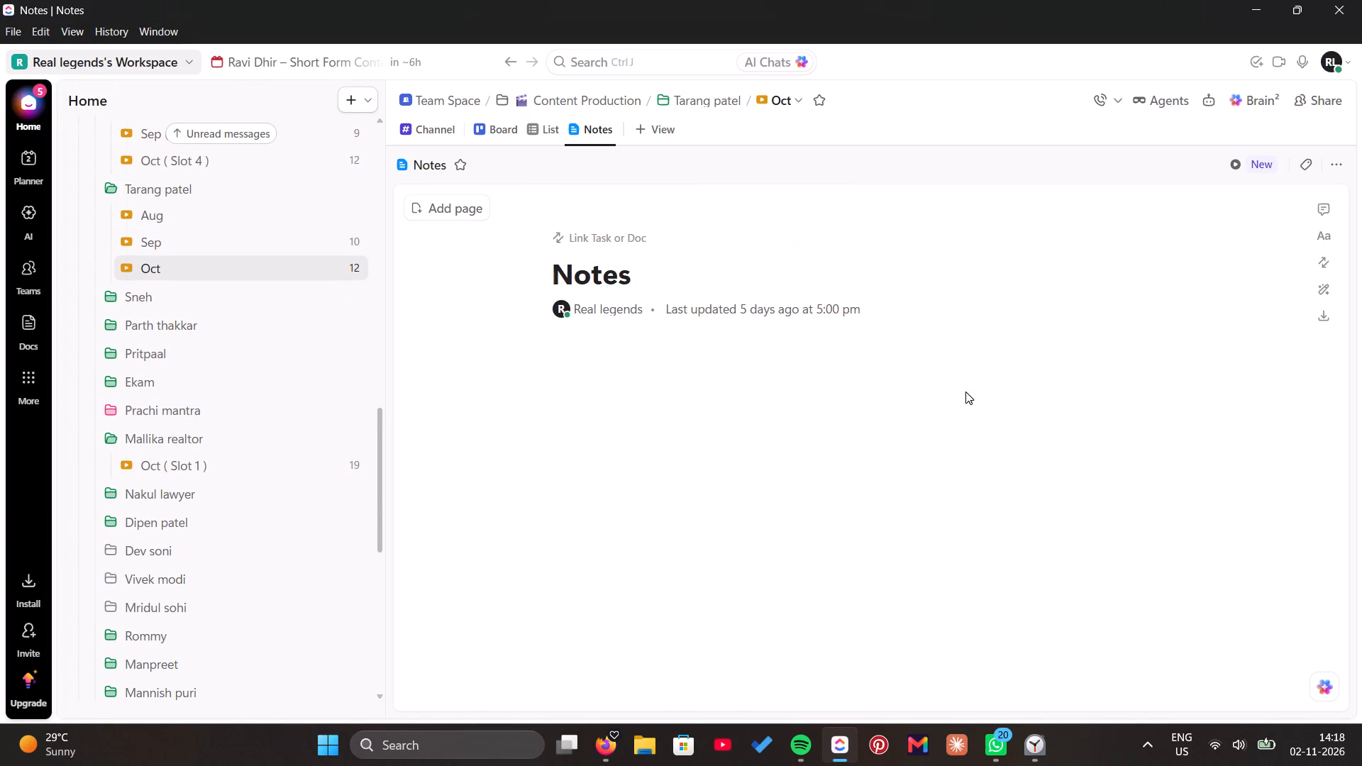
{"action": "left_click", "coordinate": [769, 362]}
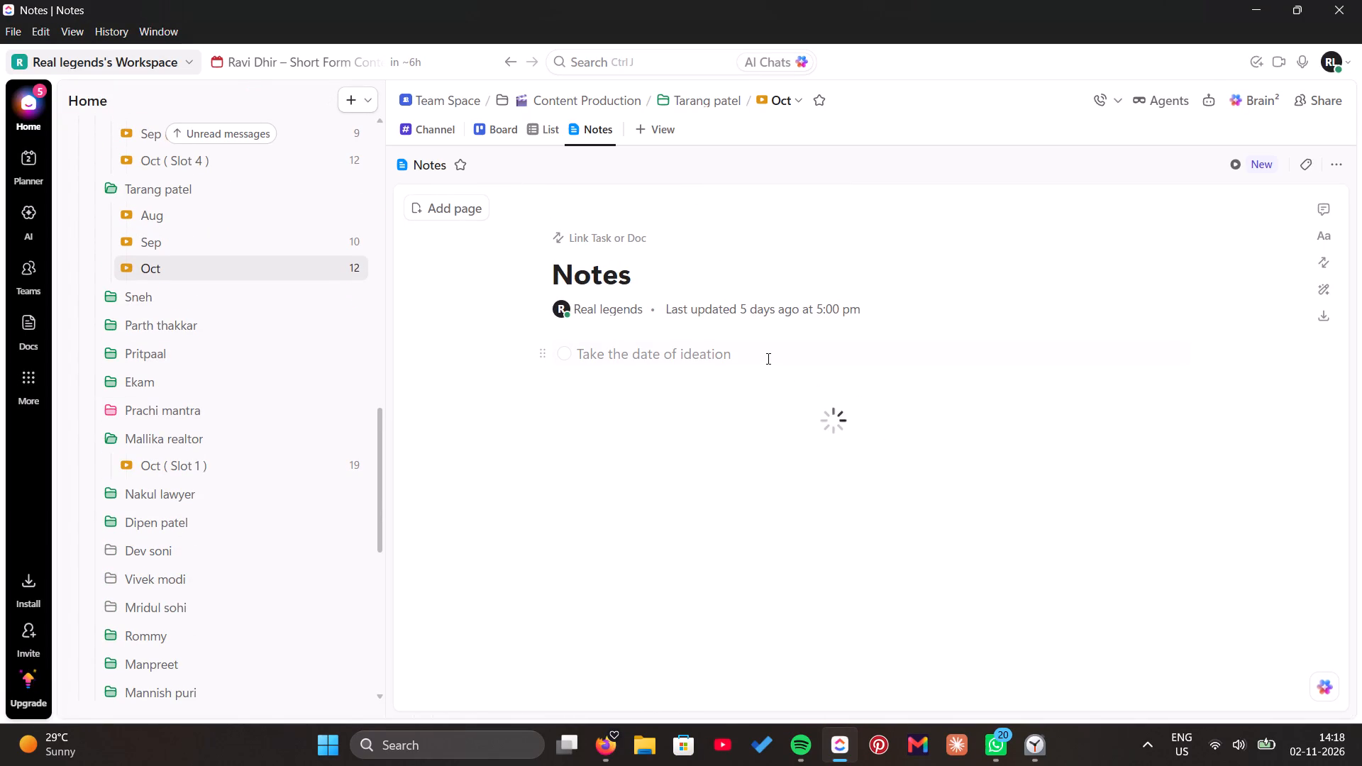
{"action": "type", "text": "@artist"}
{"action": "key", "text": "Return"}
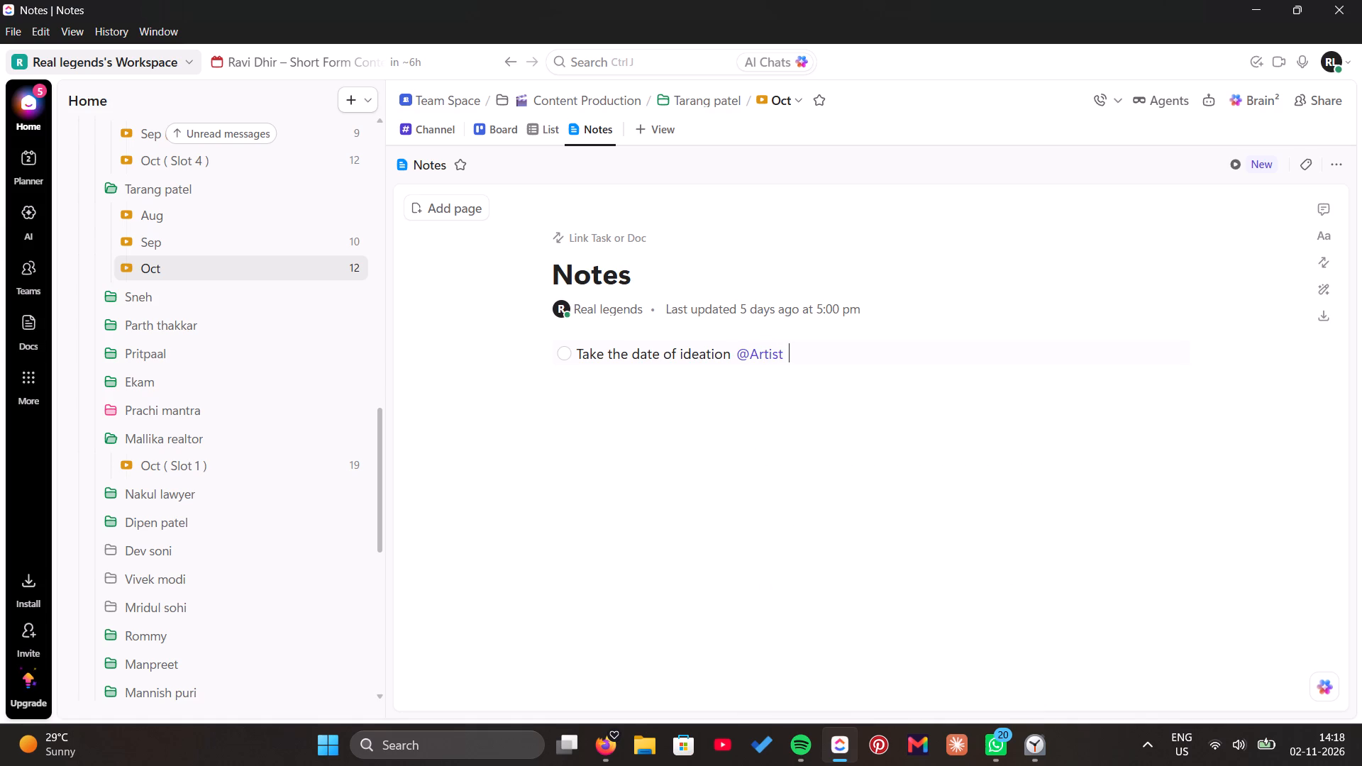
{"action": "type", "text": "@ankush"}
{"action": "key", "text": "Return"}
Expand the Sneh folder and open the Notes page of its Oct ( Slot 2 ) list.
{"action": "scroll", "coordinate": [763, 356], "scroll_direction": "up", "scroll_amount": 1}
{"action": "scroll", "coordinate": [14, 214], "scroll_direction": "down", "scroll_amount": 4}
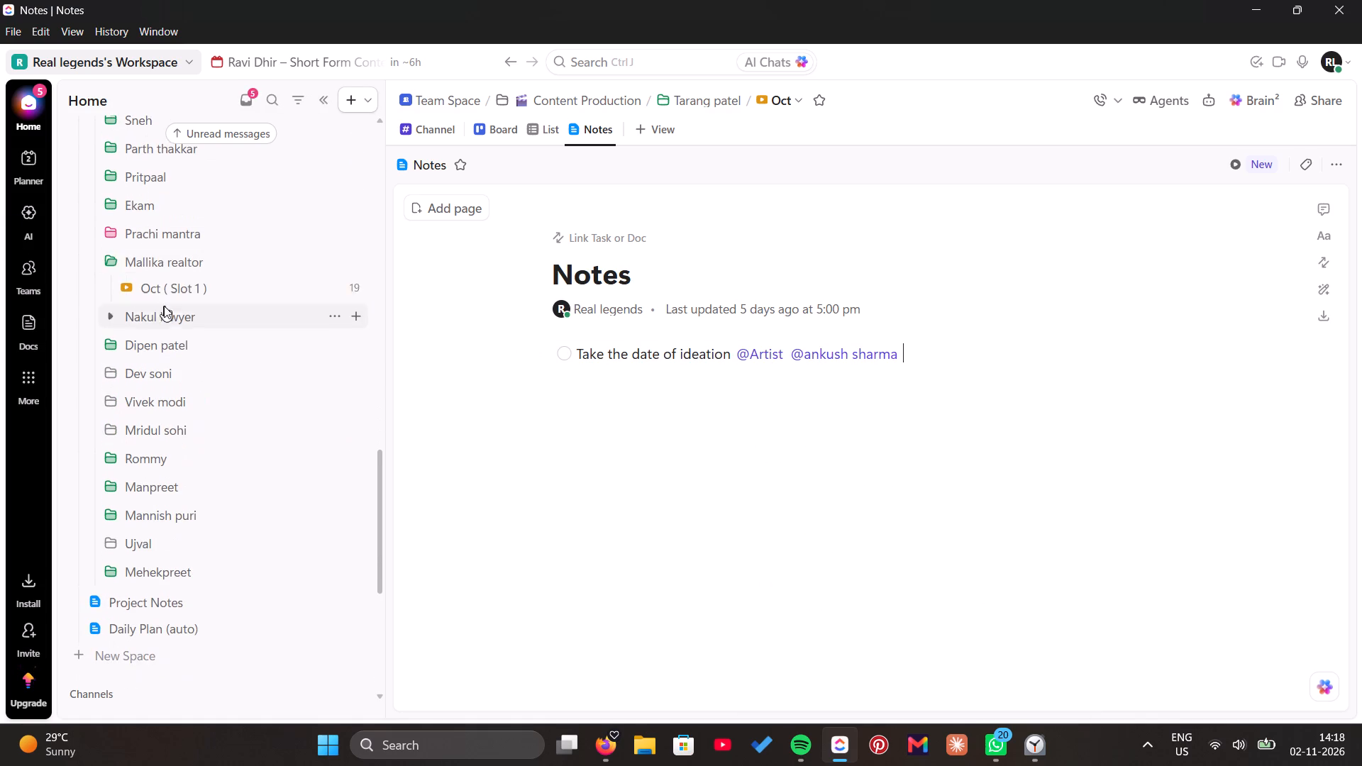
{"action": "scroll", "coordinate": [175, 250], "scroll_direction": "up", "scroll_amount": 2}
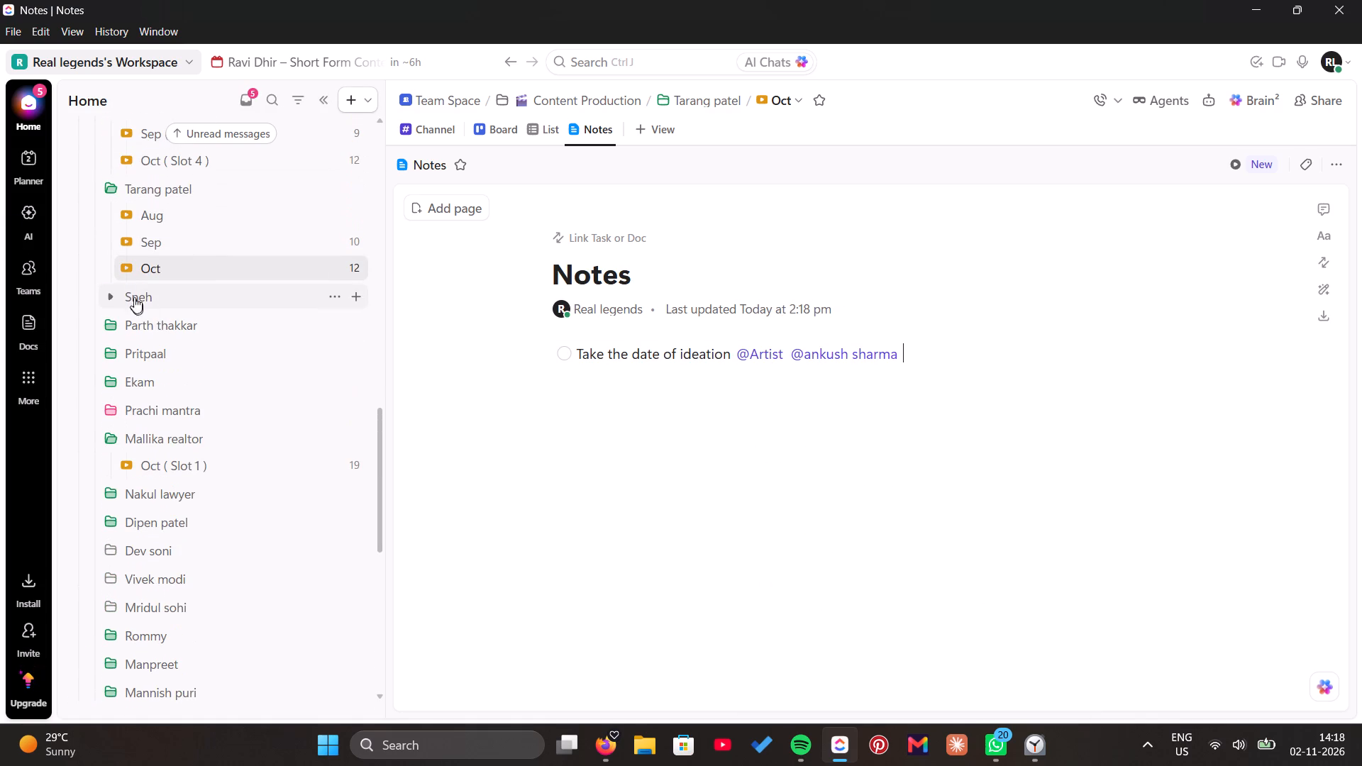
{"action": "left_click", "coordinate": [110, 295]}
{"action": "left_click", "coordinate": [180, 347]}
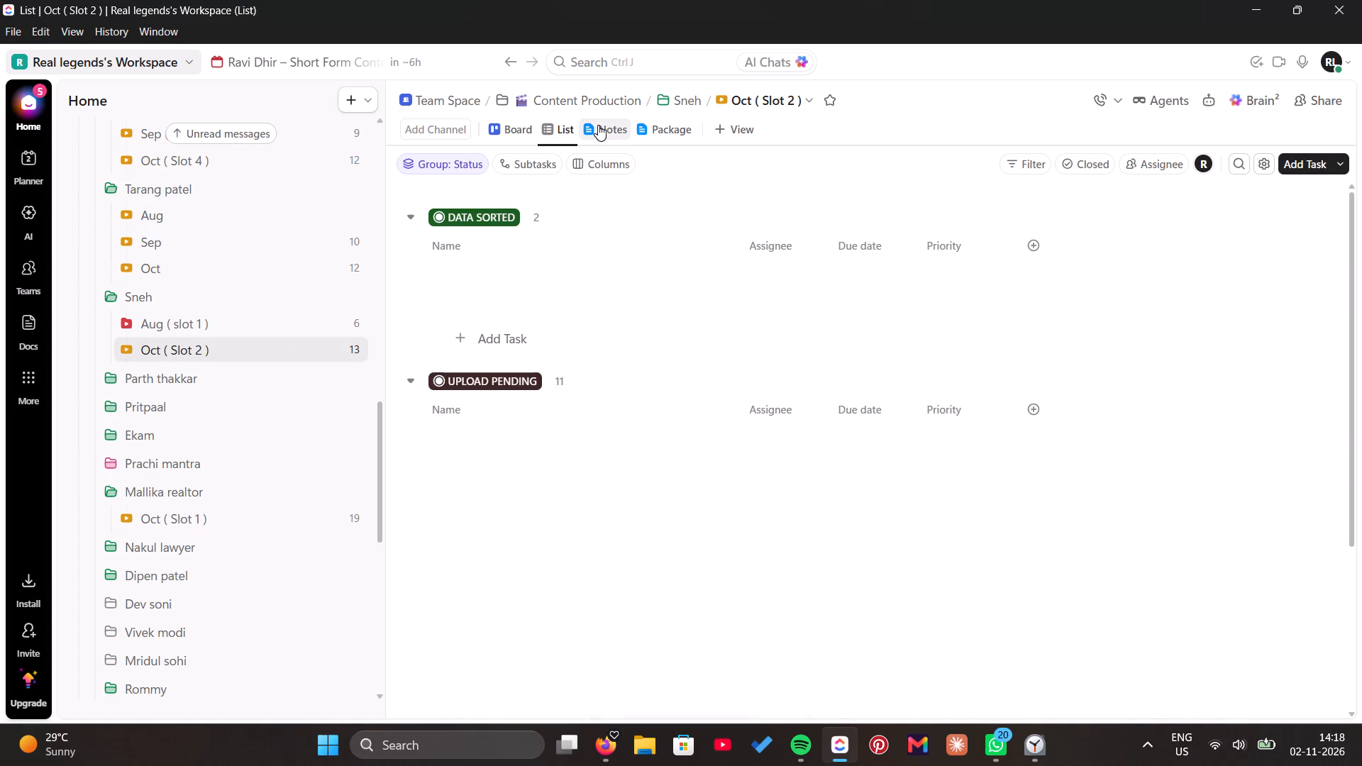
{"action": "left_click", "coordinate": [598, 125]}
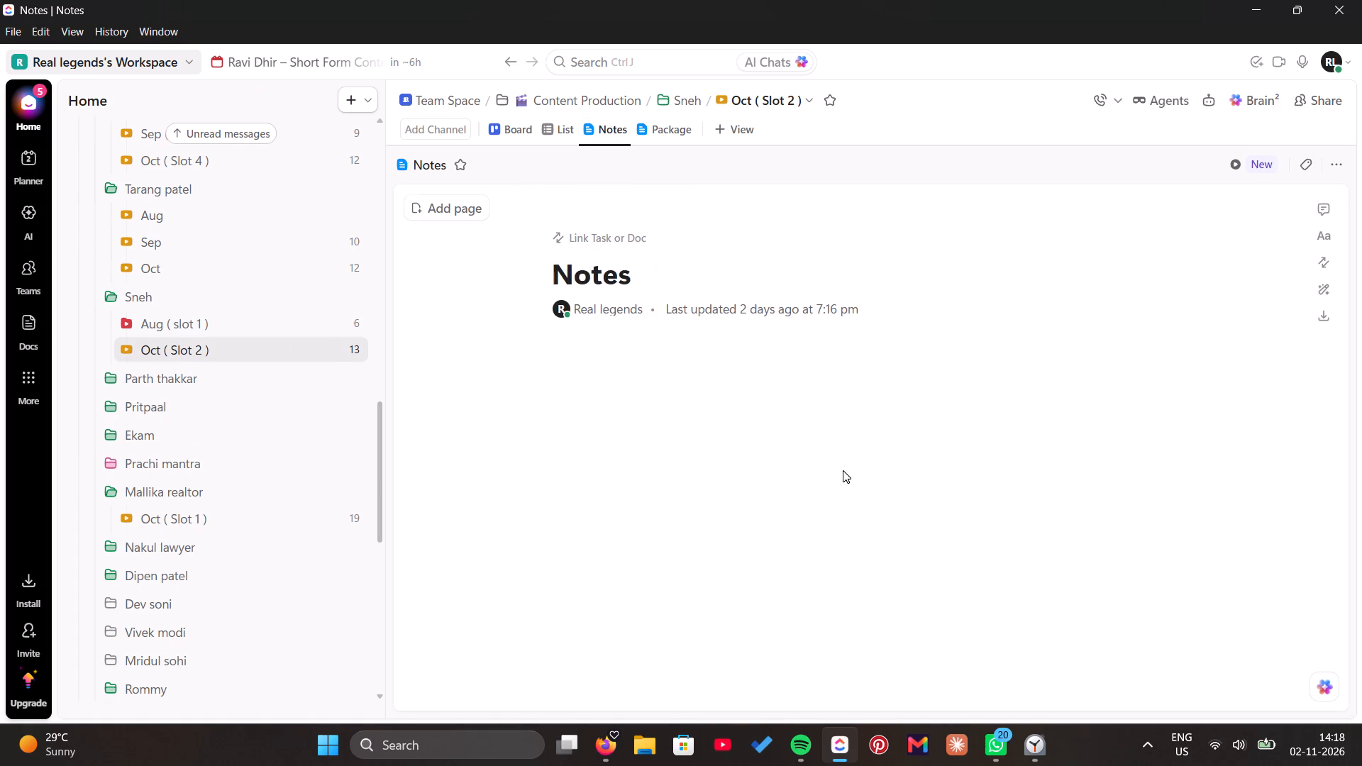
Delete the checked-off item about taking the script review date from Sneh, including its update text, from the Notes page.
{"action": "left_click", "coordinate": [707, 394]}
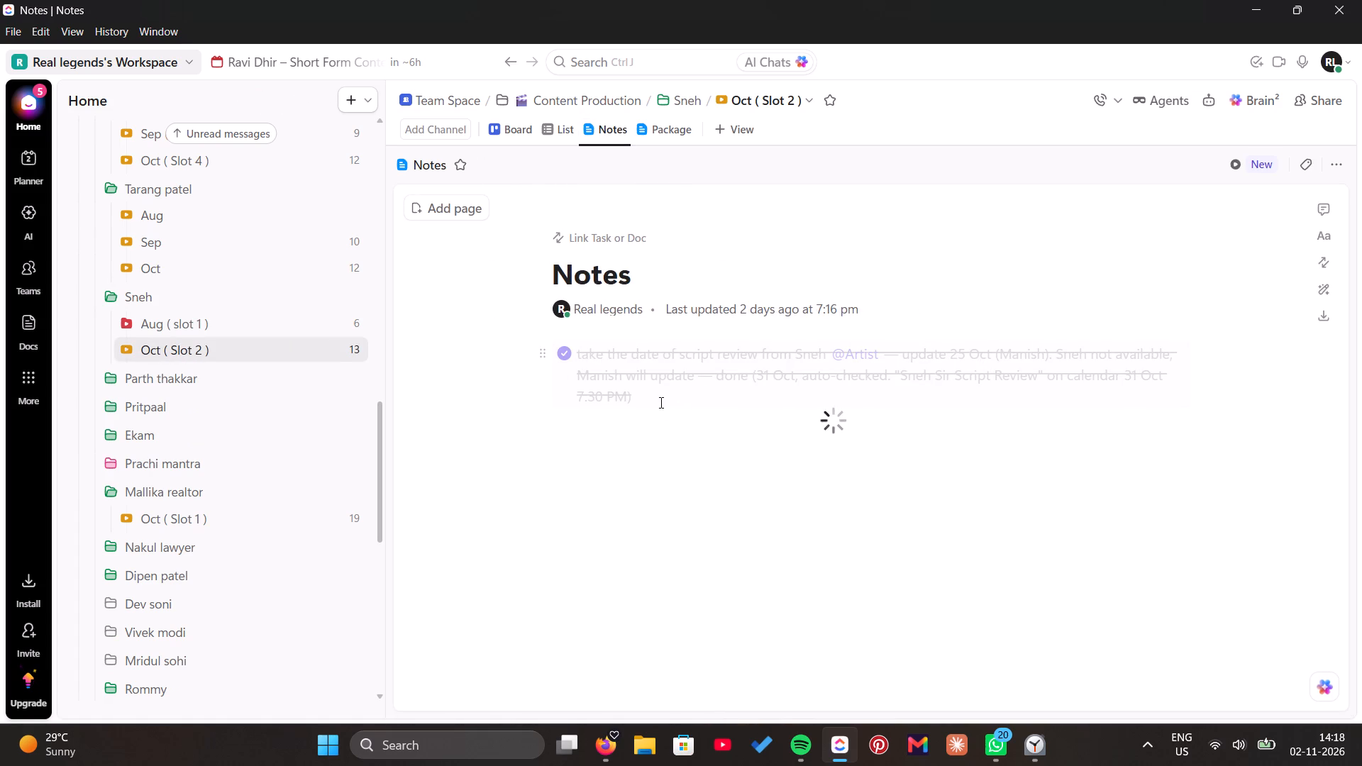
{"action": "left_click_drag", "start_coordinate": [660, 402], "coordinate": [643, 397]}
{"action": "left_click_drag", "start_coordinate": [646, 399], "coordinate": [551, 323]}
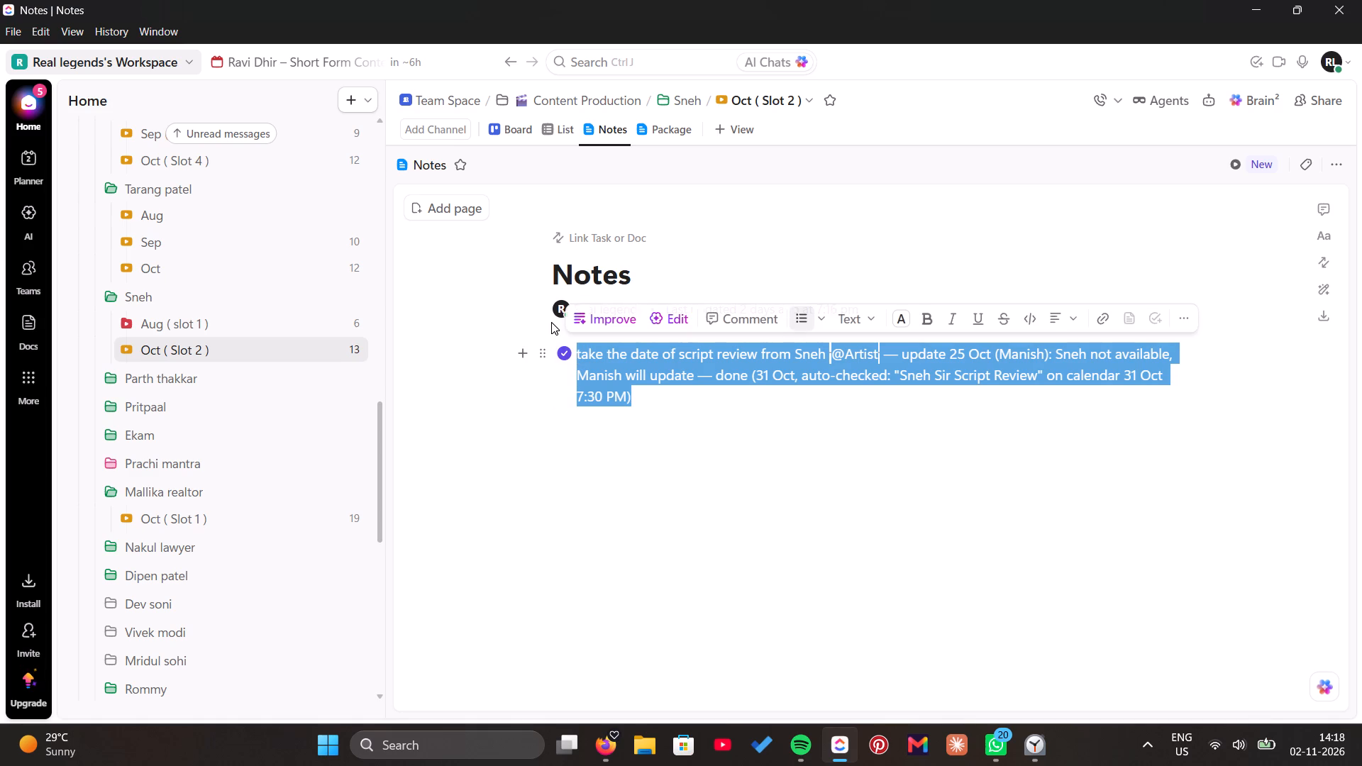
{"action": "key", "text": "BackSpace"}
{"action": "key", "text": "BackSpace"}
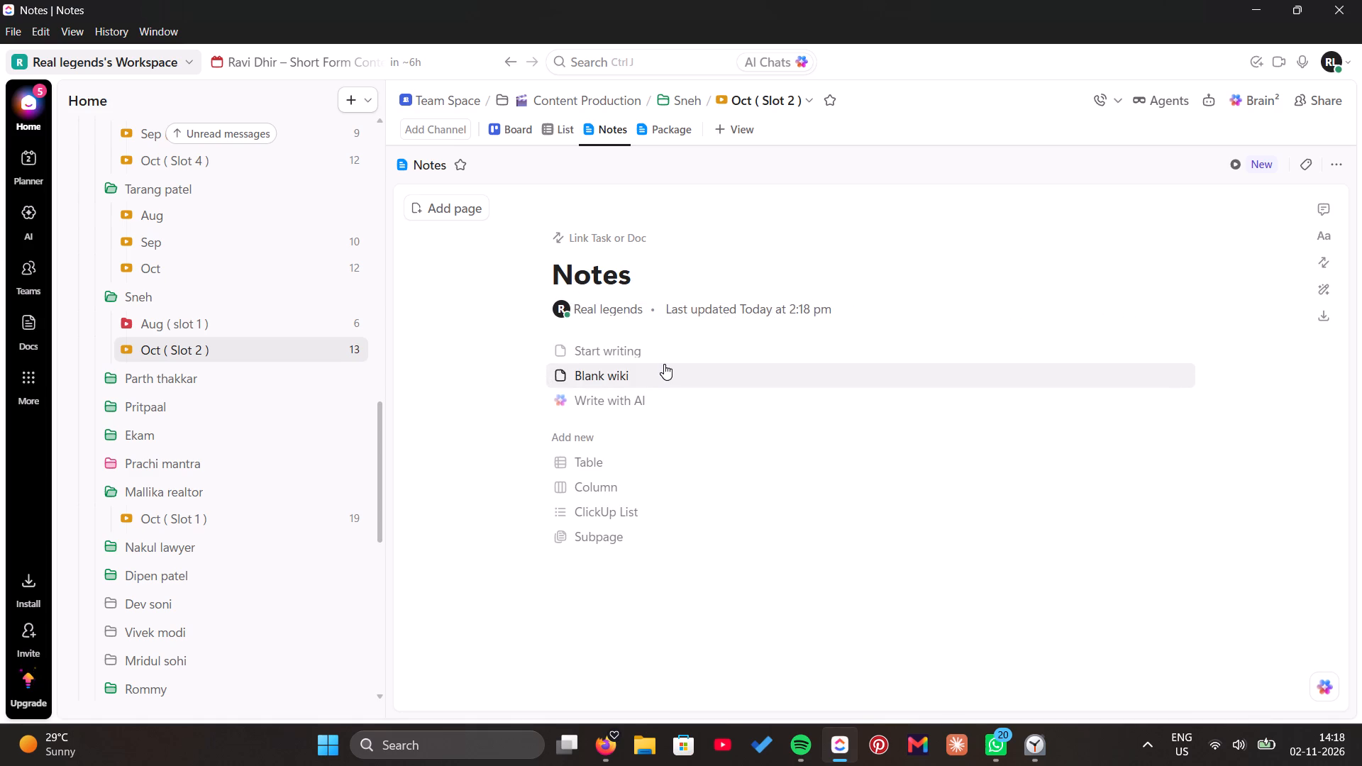
Start a new empty checklist item in the body of Sneh's Oct ( Slot 2 ) Notes page.
{"action": "key", "text": "ctrl+shift+8"}
{"action": "left_click", "coordinate": [681, 348]}
{"action": "key", "text": "ctrl+shift+8"}
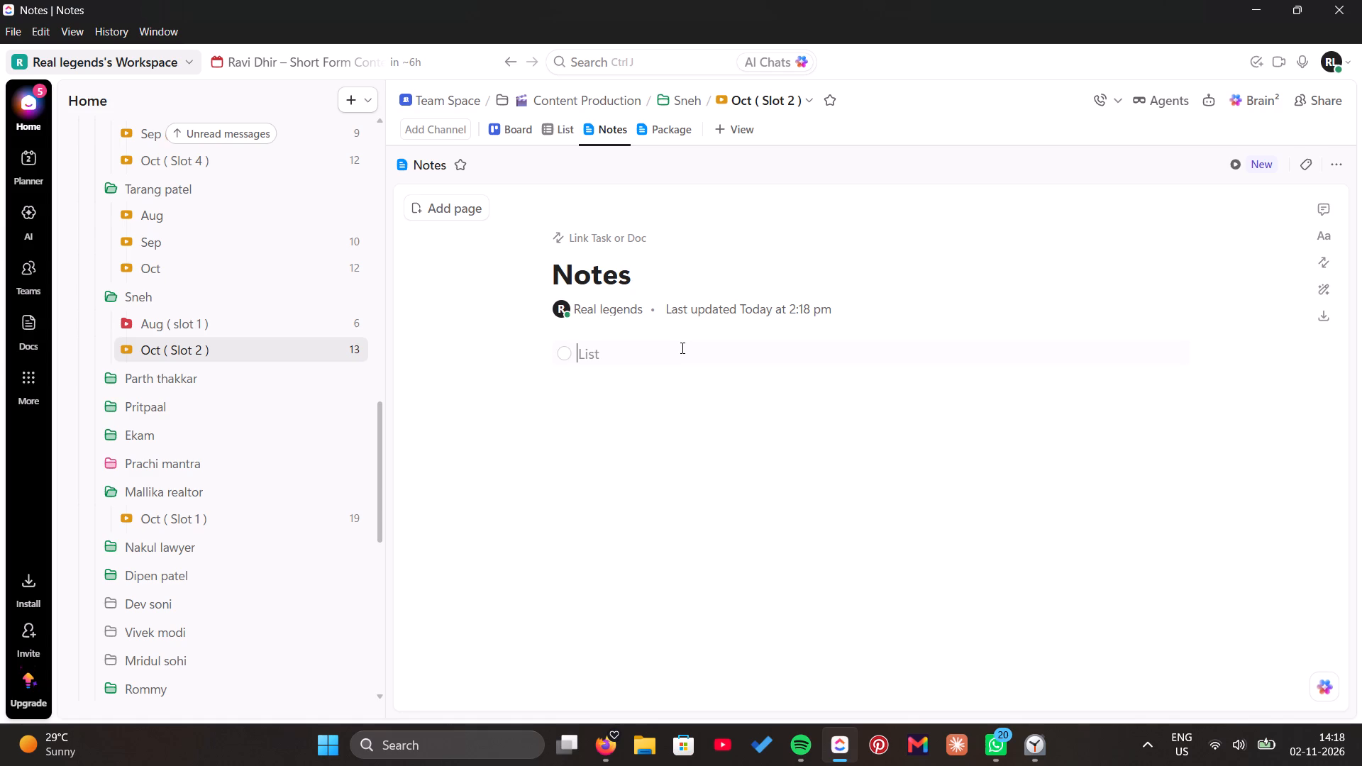
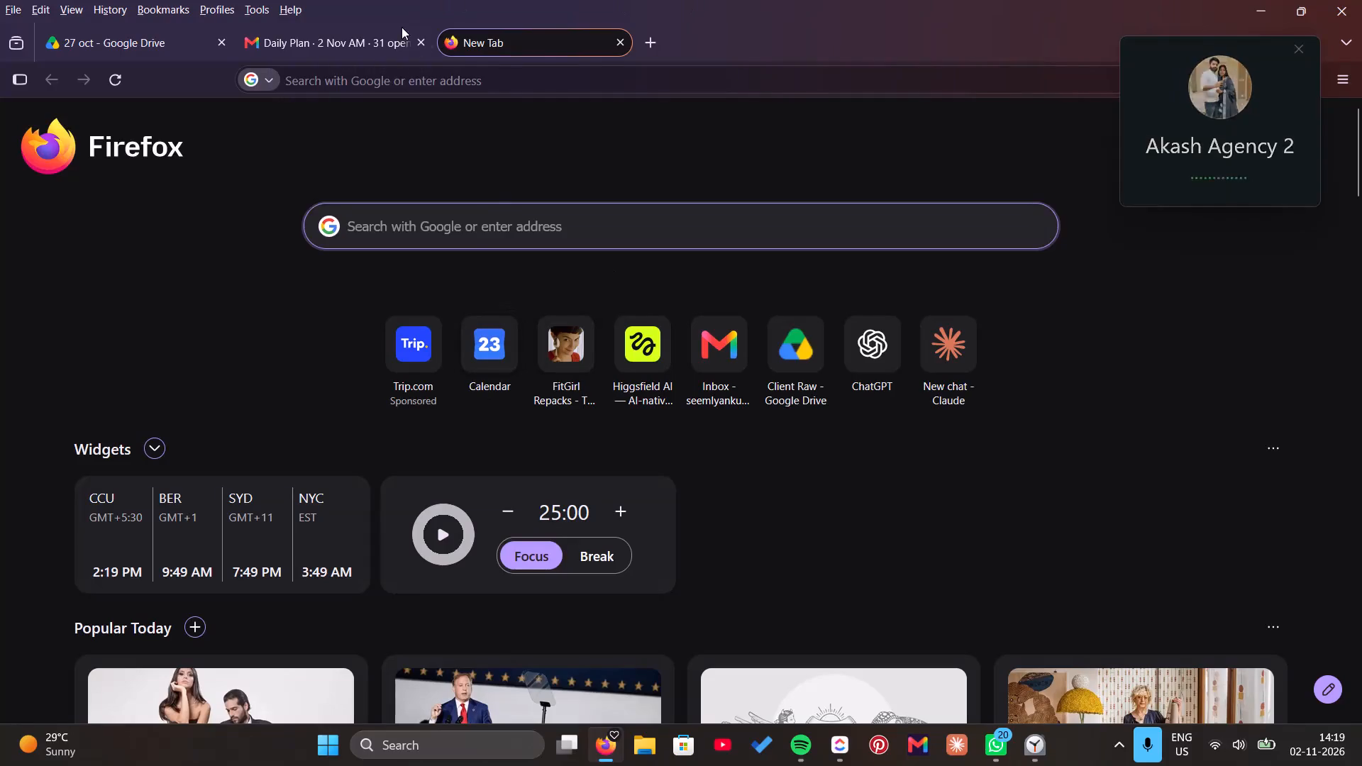
Lower the system sound volume to 54.
{"action": "left_click", "coordinate": [1265, 750]}
{"action": "left_click_drag", "start_coordinate": [1239, 643], "coordinate": [1200, 645]}
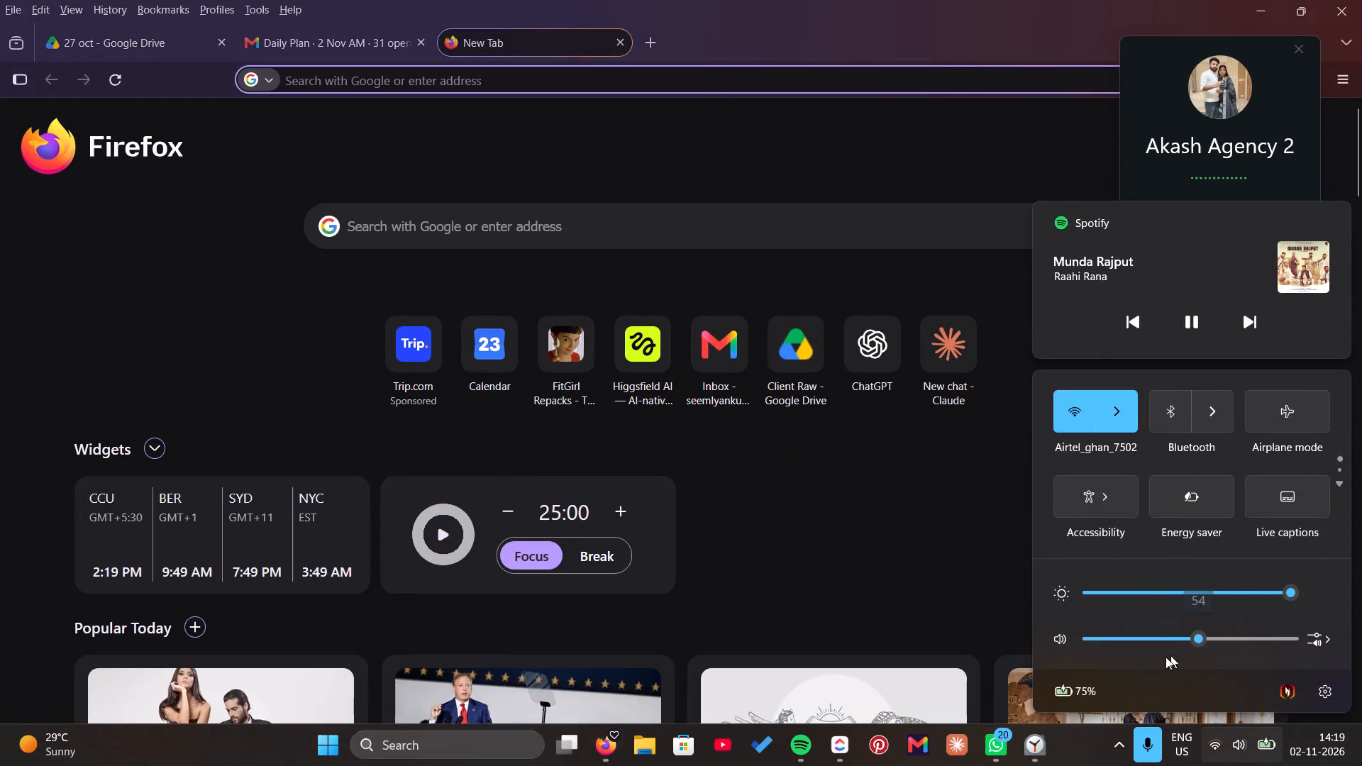
{"action": "left_click", "coordinate": [841, 510]}
{"action": "left_click", "coordinate": [873, 486]}
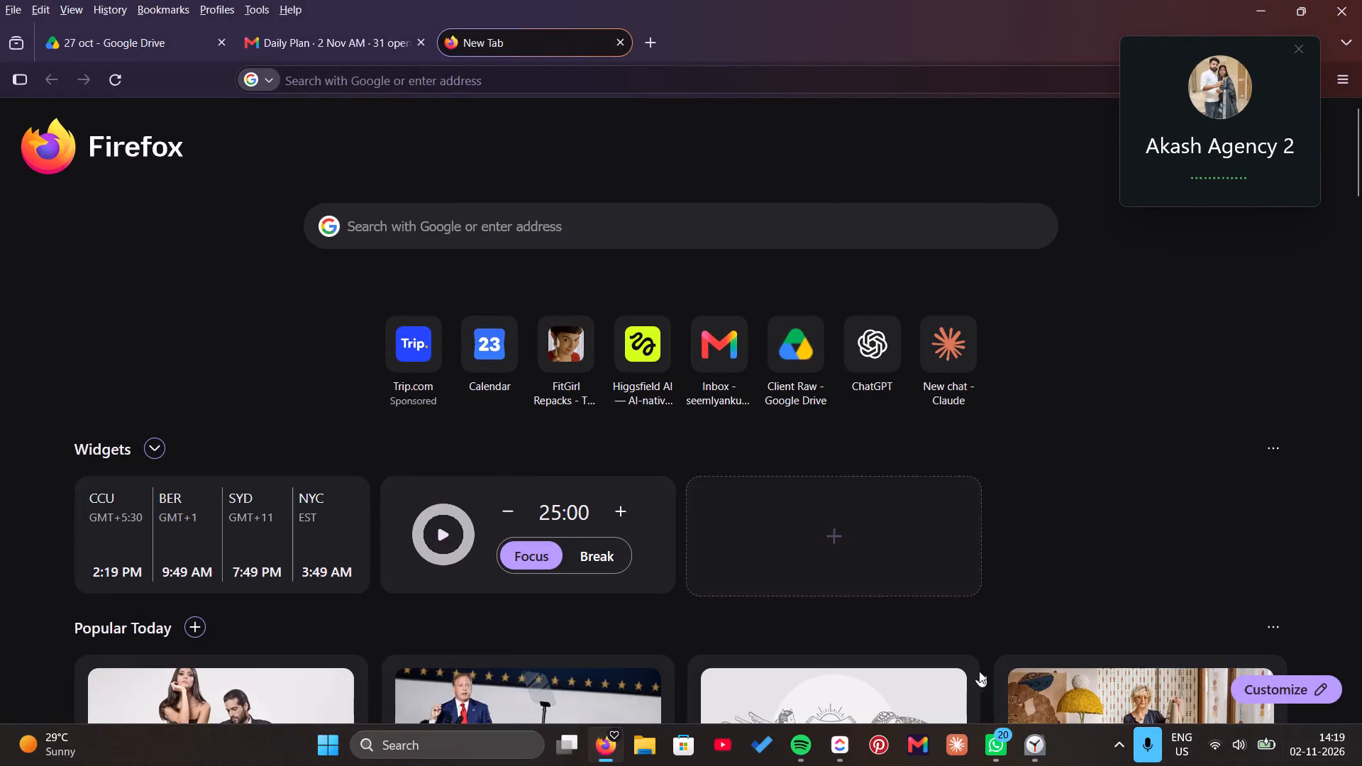
Switch to WhatsApp.
{"action": "left_click", "coordinate": [1002, 742]}
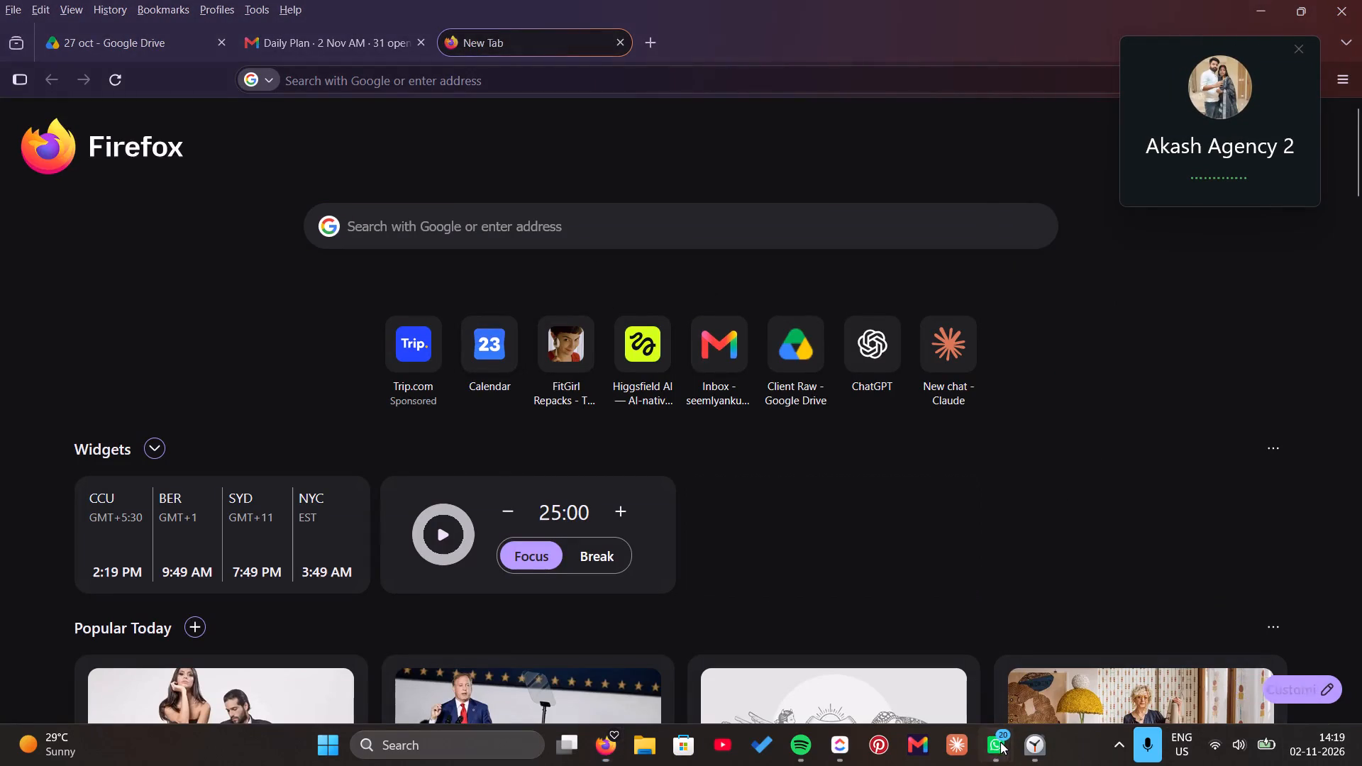
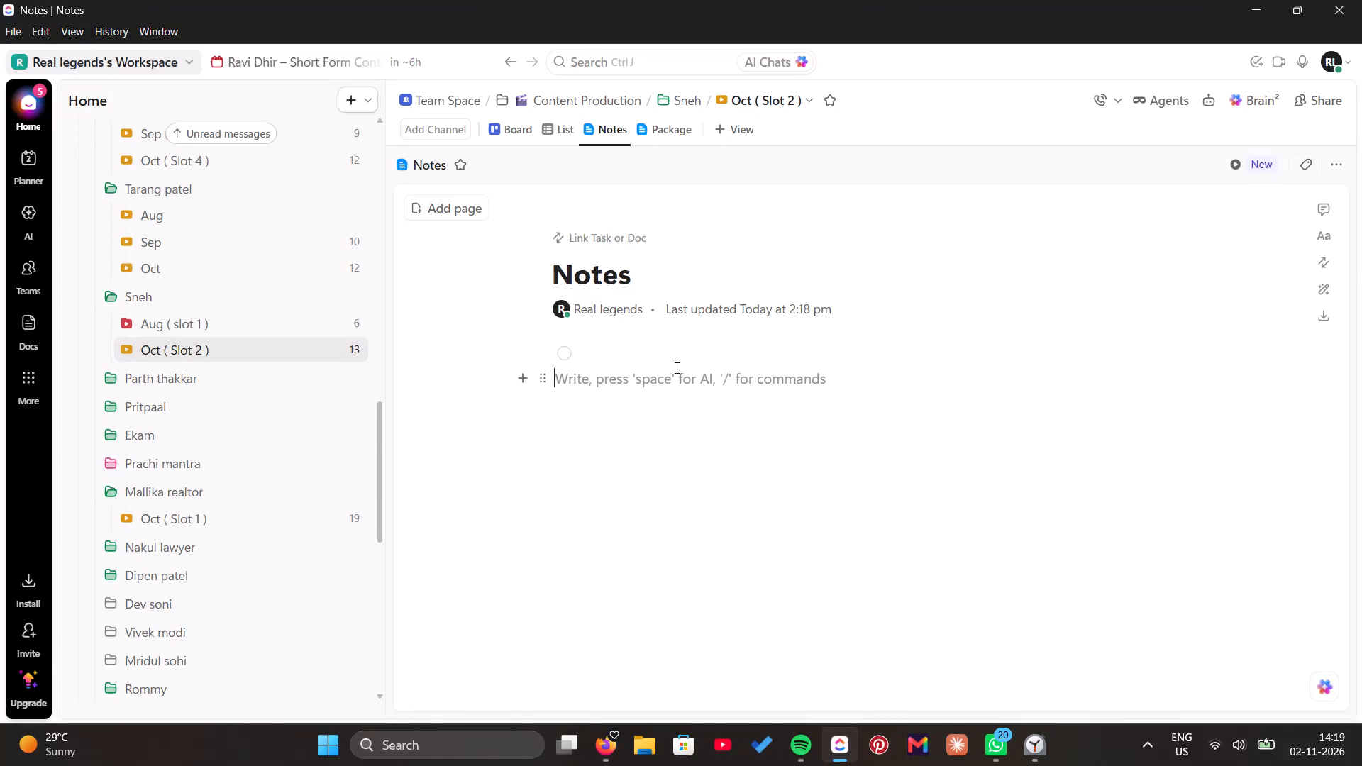
Write the checklist item "Sneh changes by 3 november" on the Notes page and start a mention at its end.
{"action": "left_click", "coordinate": [675, 367]}
{"action": "left_click", "coordinate": [645, 355]}
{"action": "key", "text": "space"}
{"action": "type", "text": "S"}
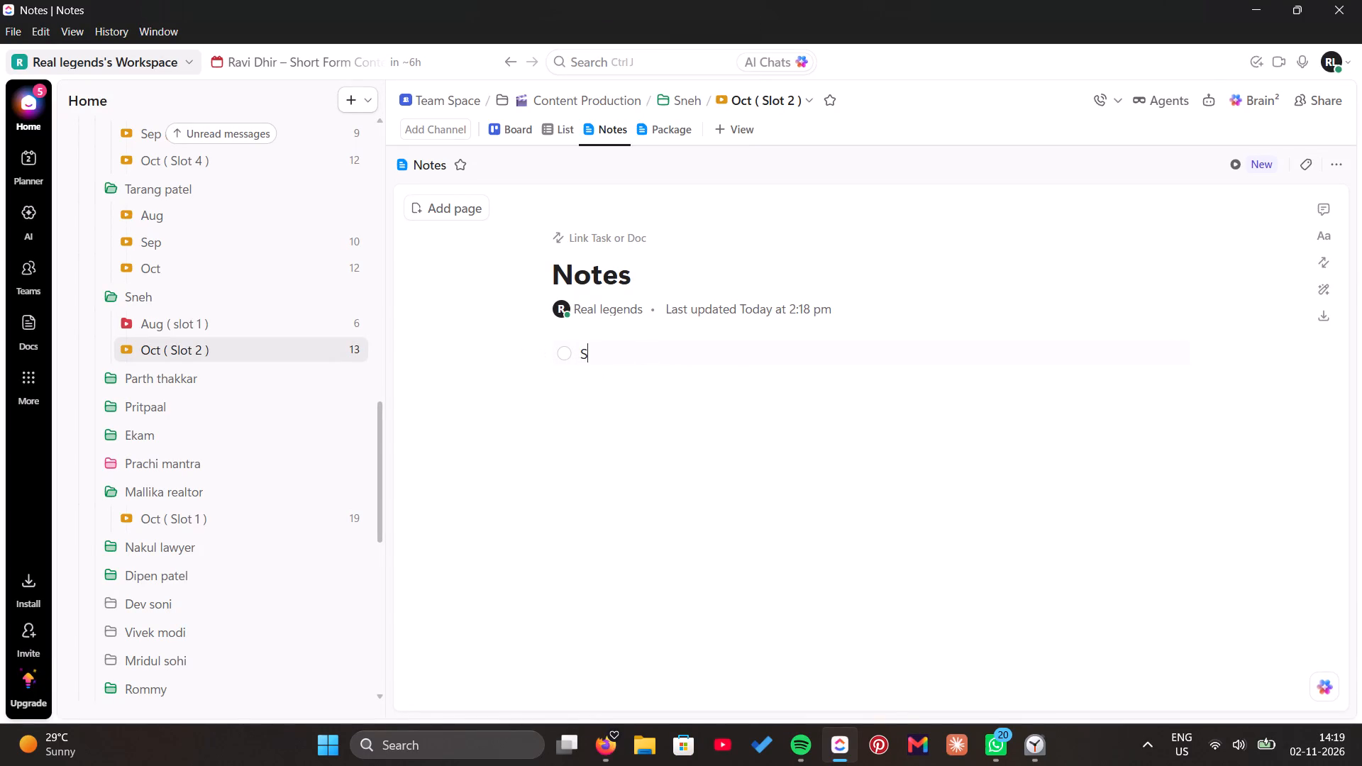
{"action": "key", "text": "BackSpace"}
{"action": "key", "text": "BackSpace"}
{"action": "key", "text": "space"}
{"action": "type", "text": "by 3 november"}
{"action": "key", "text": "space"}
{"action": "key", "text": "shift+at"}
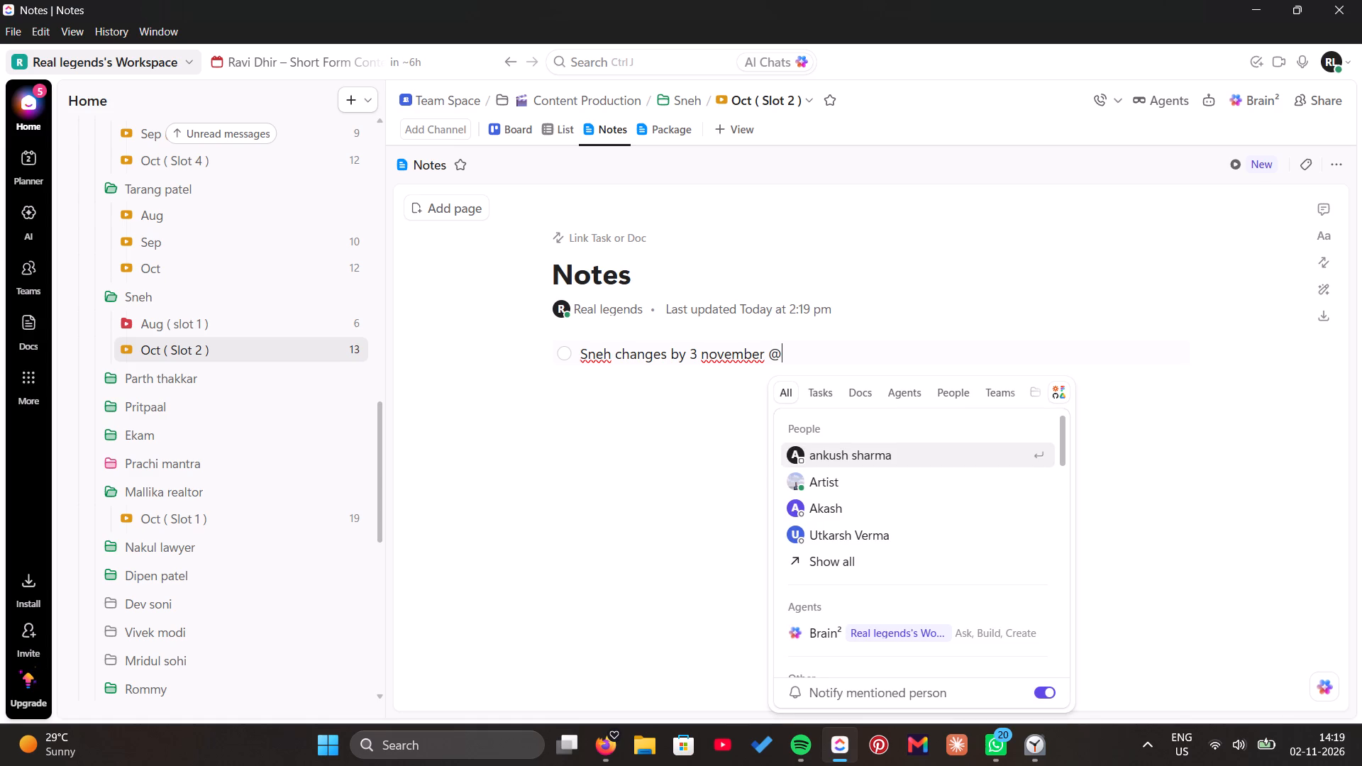
Mention Akash at the end of the Notes checklist item and replace its first word, Sneh, with script.
{"action": "type", "text": "akash"}
{"action": "key", "text": "Return"}
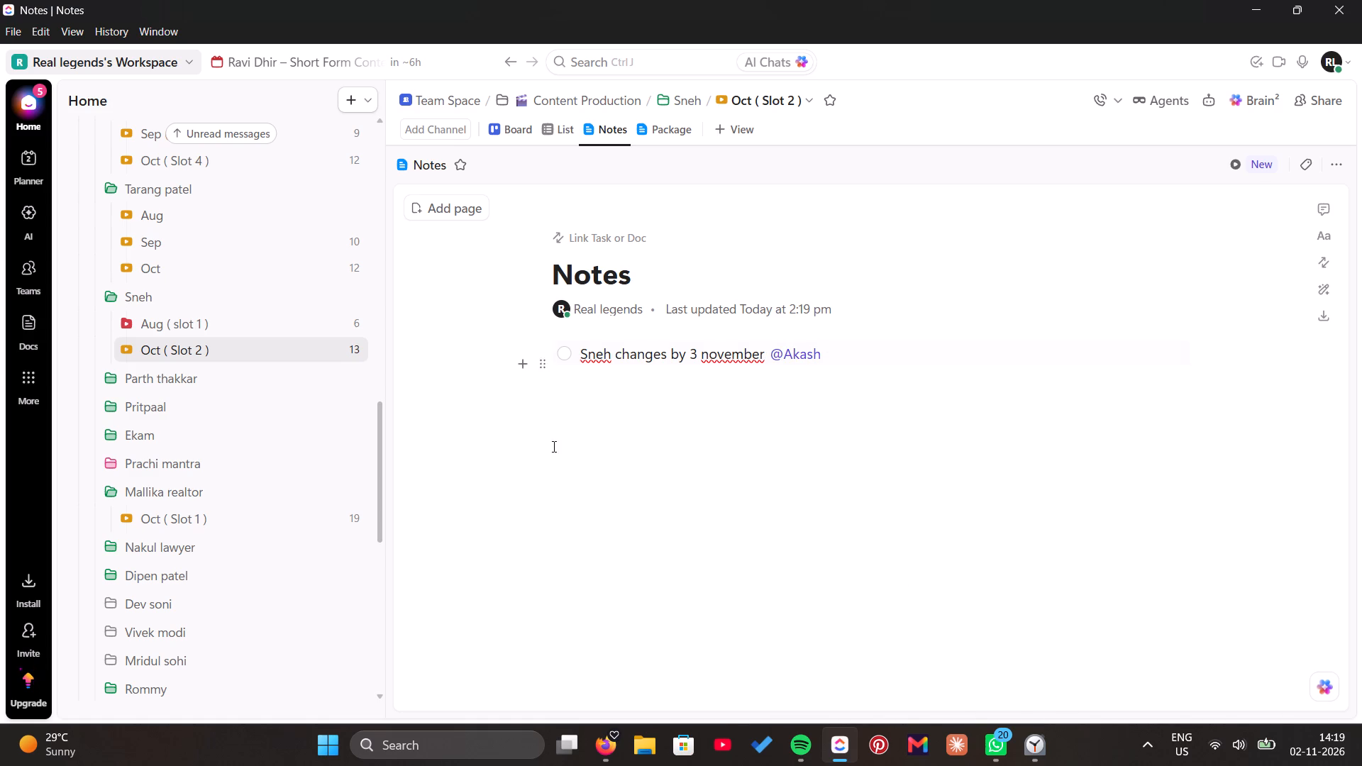
{"action": "left_click", "coordinate": [586, 348]}
{"action": "double_click", "coordinate": [591, 353]}
{"action": "type", "text": "script"}
{"action": "key", "text": "space"}
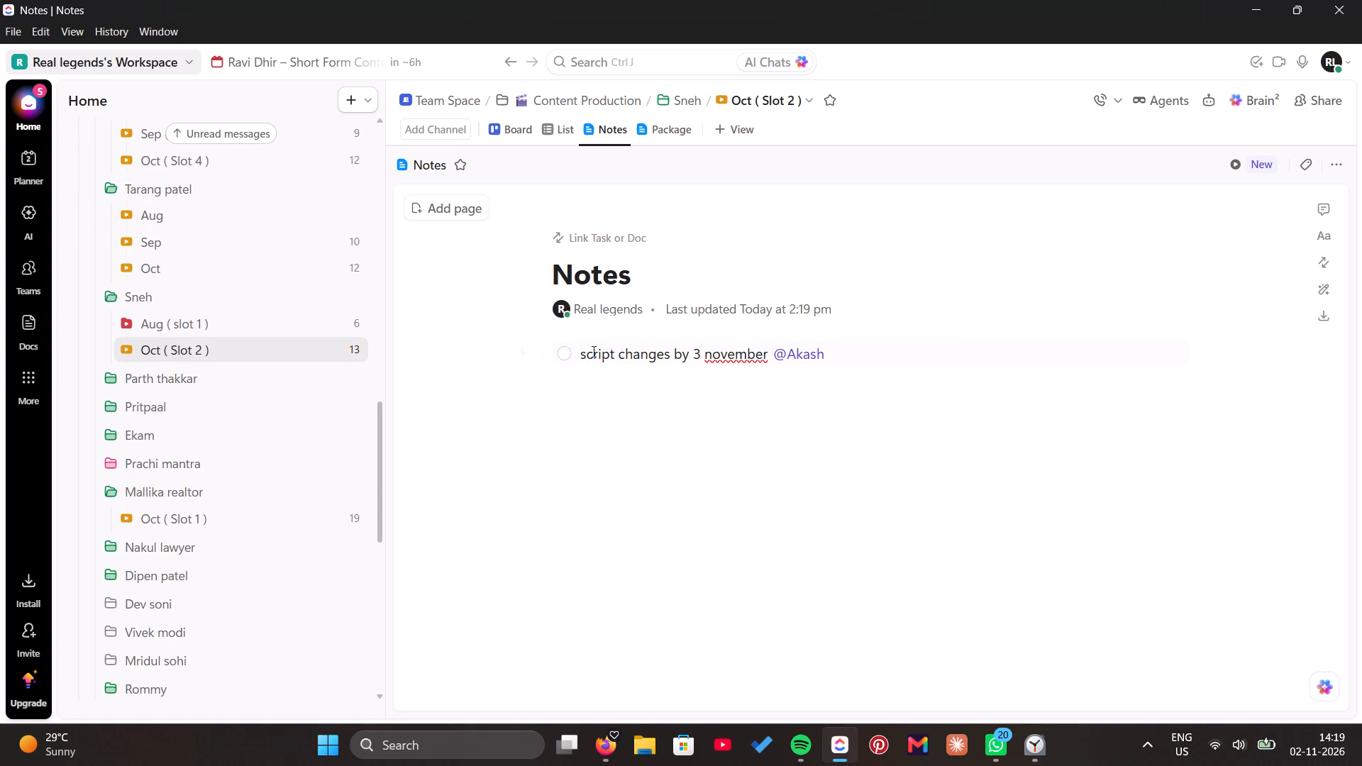
{"action": "left_click", "coordinate": [931, 351]}
Expand the client folder directly below the Sneh folder.
{"action": "left_click", "coordinate": [107, 386]}
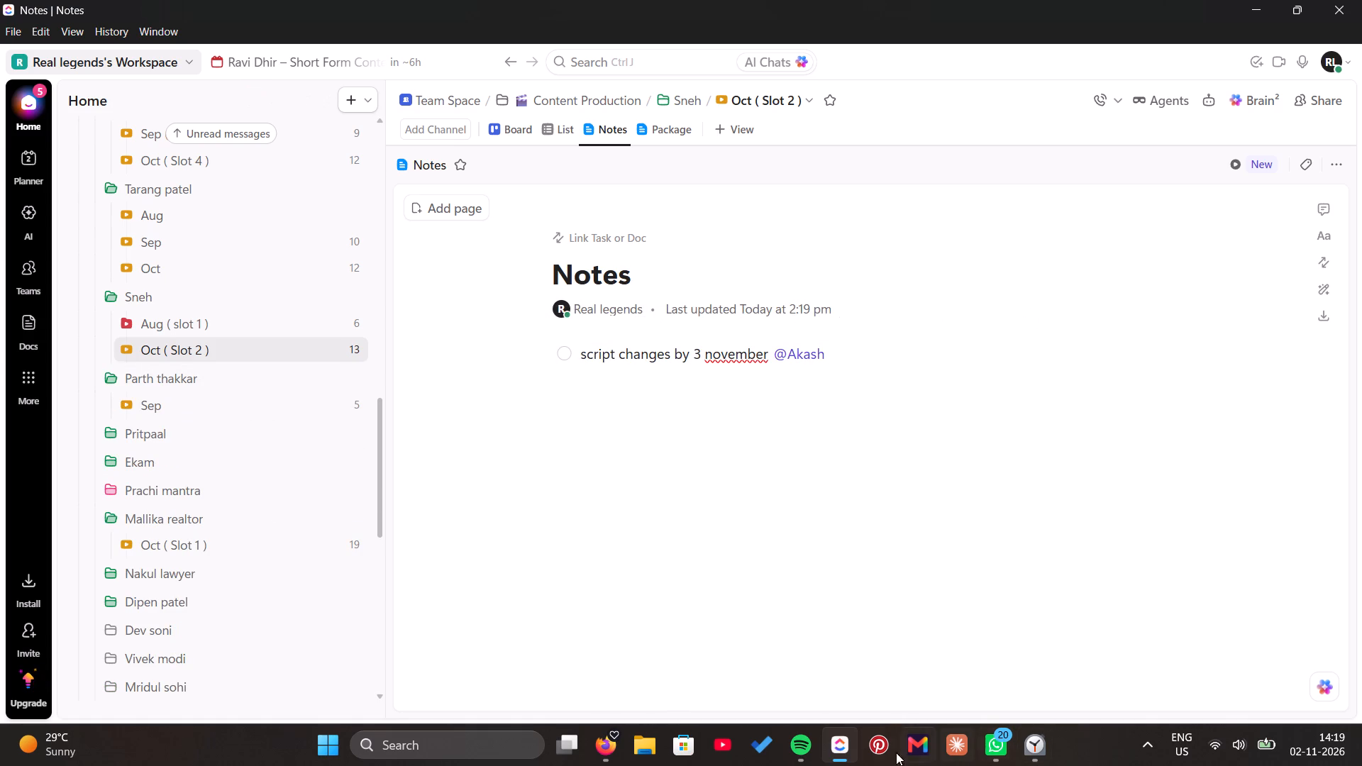
Switch to Spotify, pause the playback and close its window.
{"action": "left_click", "coordinate": [805, 669]}
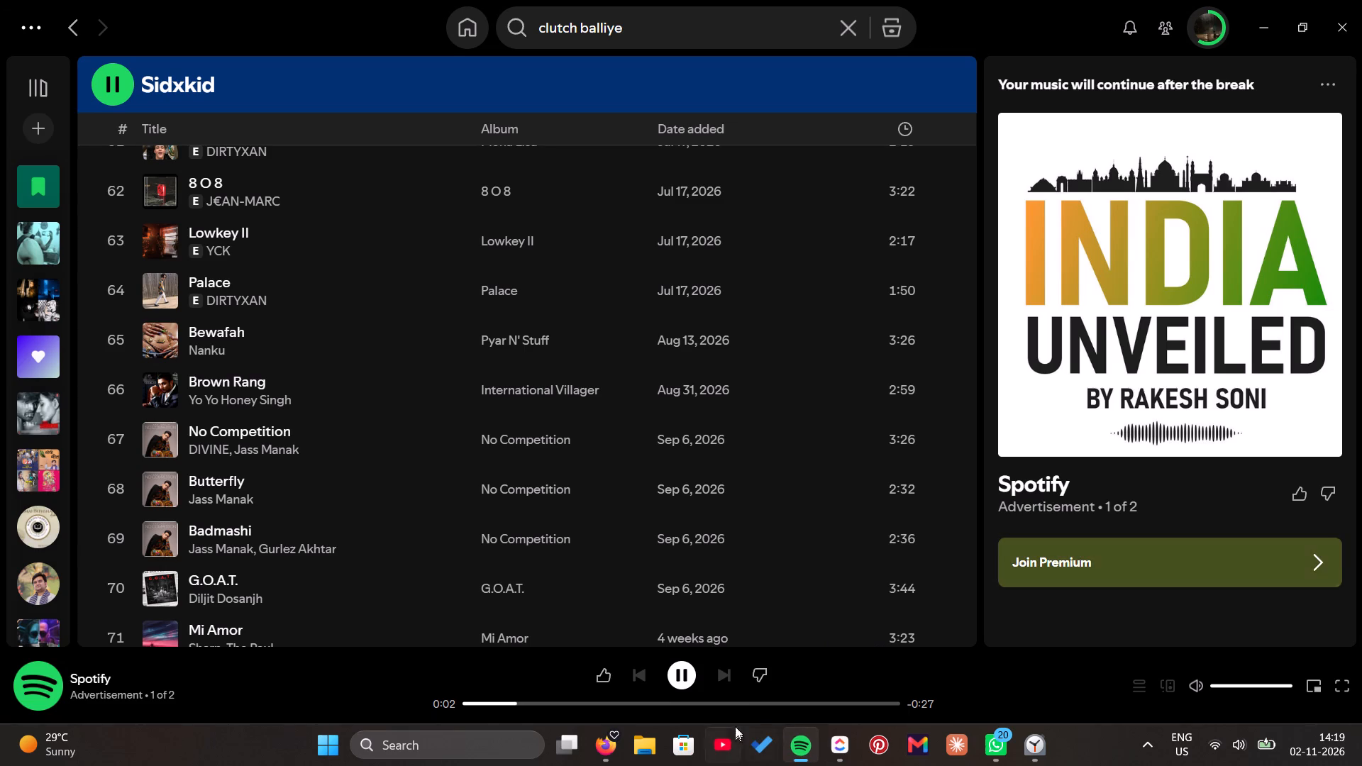
{"action": "left_click", "coordinate": [687, 670]}
{"action": "scroll", "coordinate": [646, 282], "scroll_direction": "up", "scroll_amount": 1}
{"action": "scroll", "coordinate": [646, 282], "scroll_direction": "down", "scroll_amount": 1}
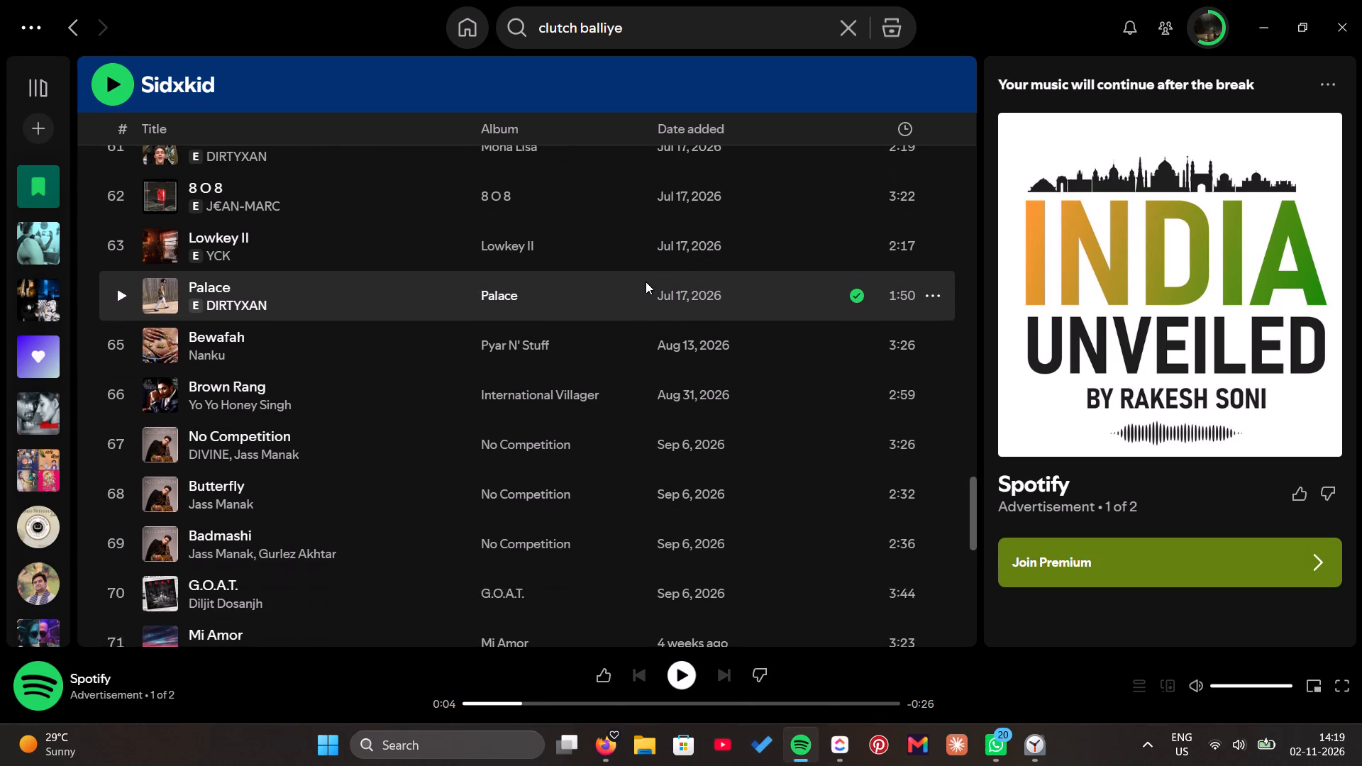
{"action": "scroll", "coordinate": [646, 282], "scroll_direction": "down", "scroll_amount": 1}
{"action": "scroll", "coordinate": [351, 374], "scroll_direction": "up", "scroll_amount": 2}
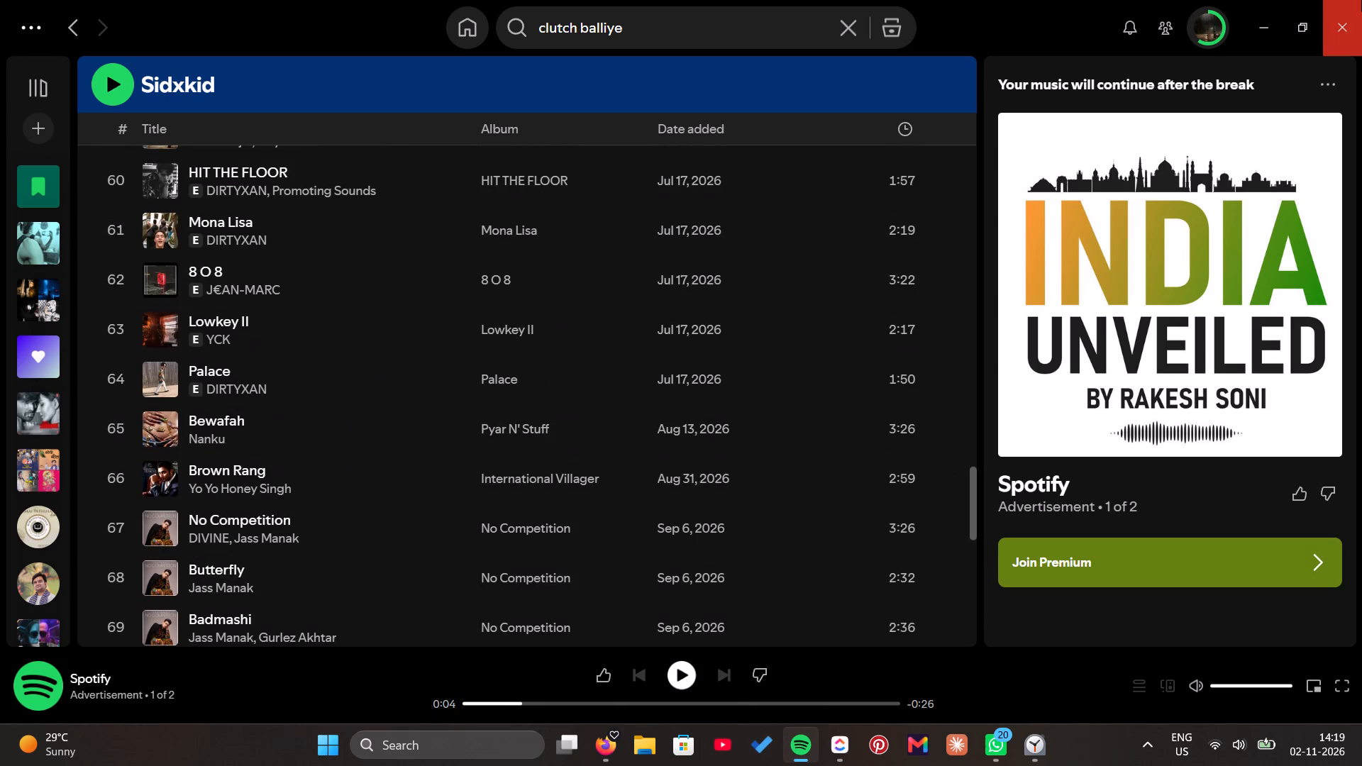
{"action": "left_click", "coordinate": [1361, 0]}
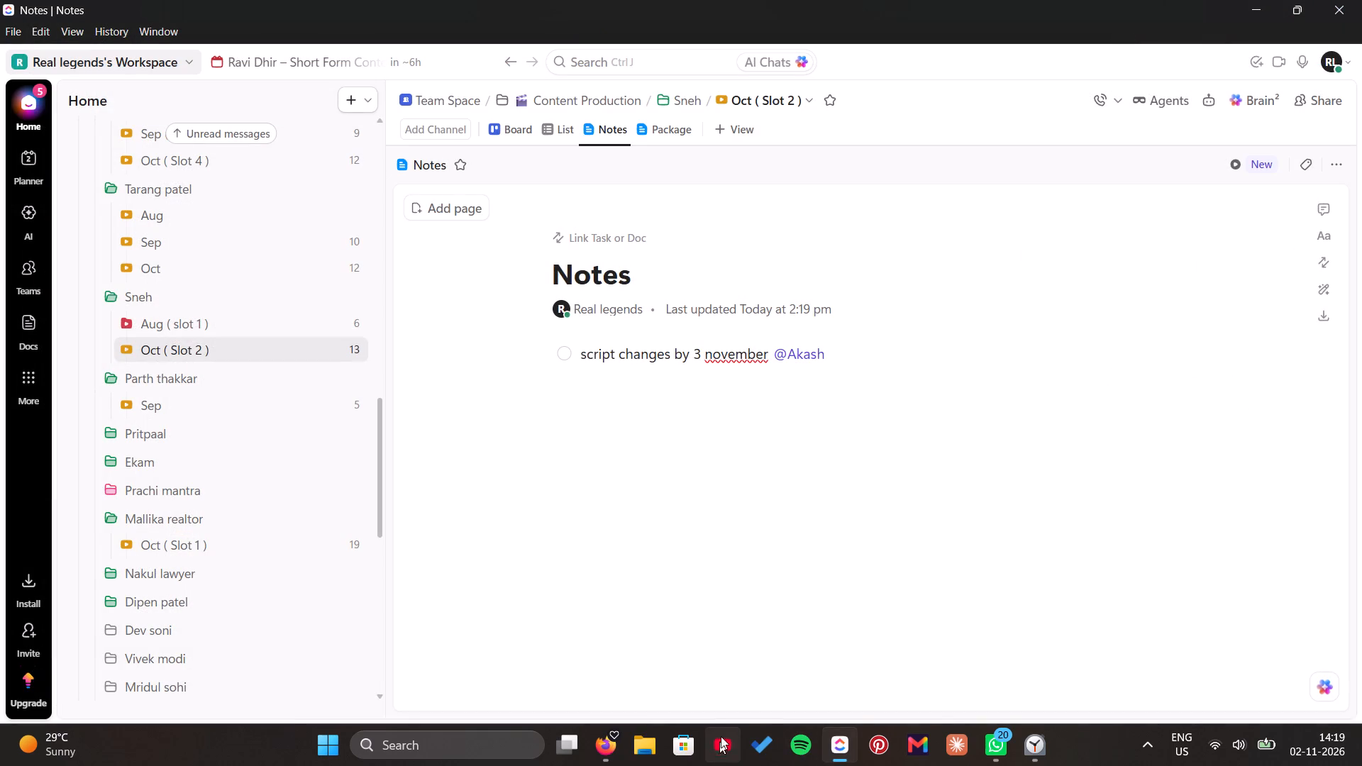
Open YouTube in Microsoft Edge and activate its search box.
{"action": "left_click", "coordinate": [734, 726]}
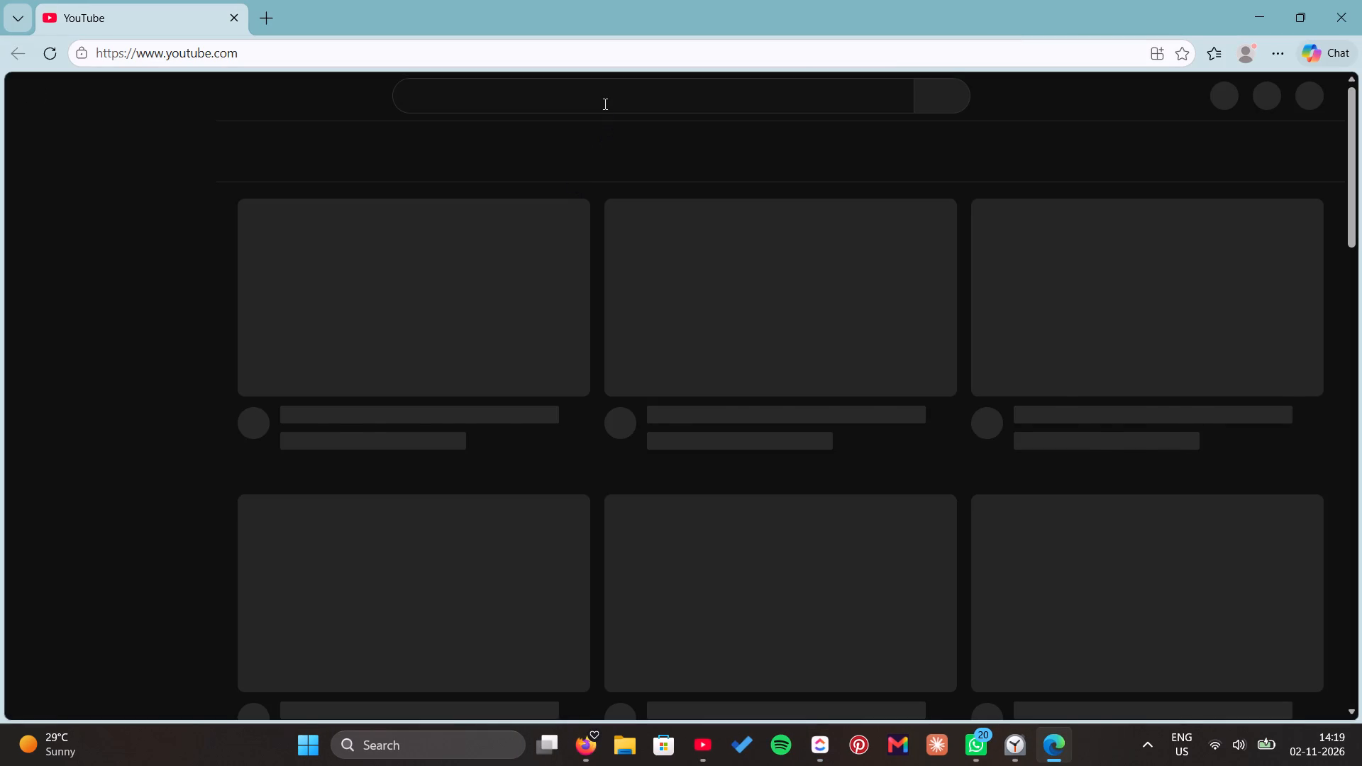
{"action": "left_click", "coordinate": [604, 104]}
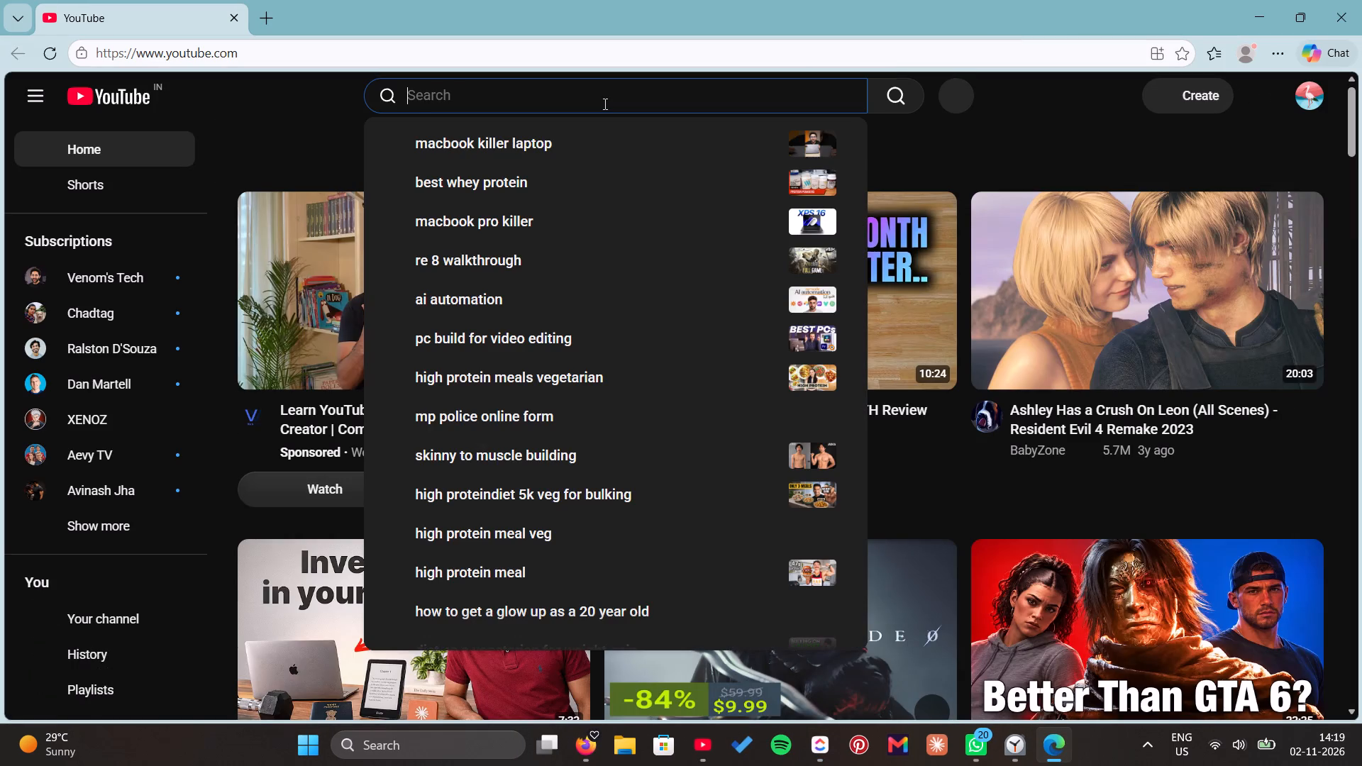
Search YouTube for "my mix" and open the My Mix playlist that starts with Kaala Ghoda.
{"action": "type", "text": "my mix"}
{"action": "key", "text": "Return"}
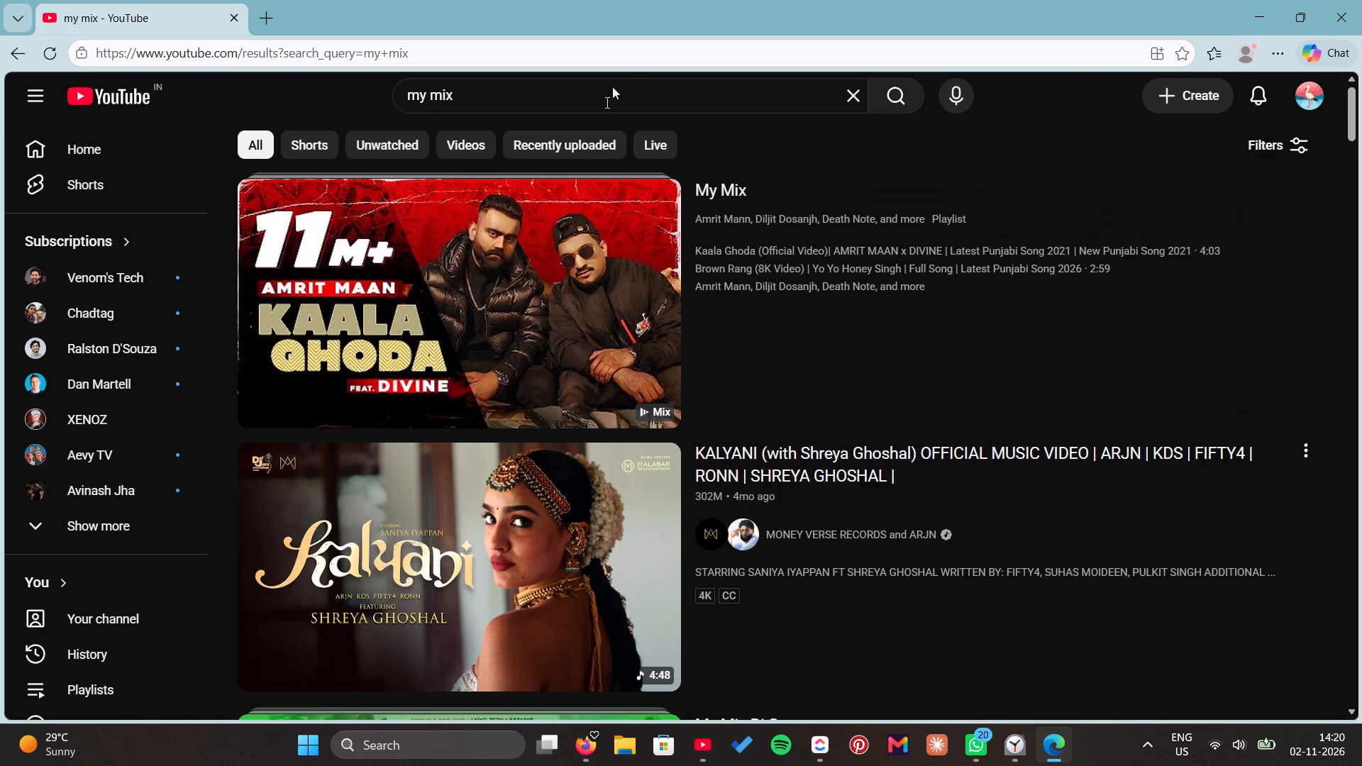
{"action": "scroll", "coordinate": [780, 289], "scroll_direction": "down", "scroll_amount": 6}
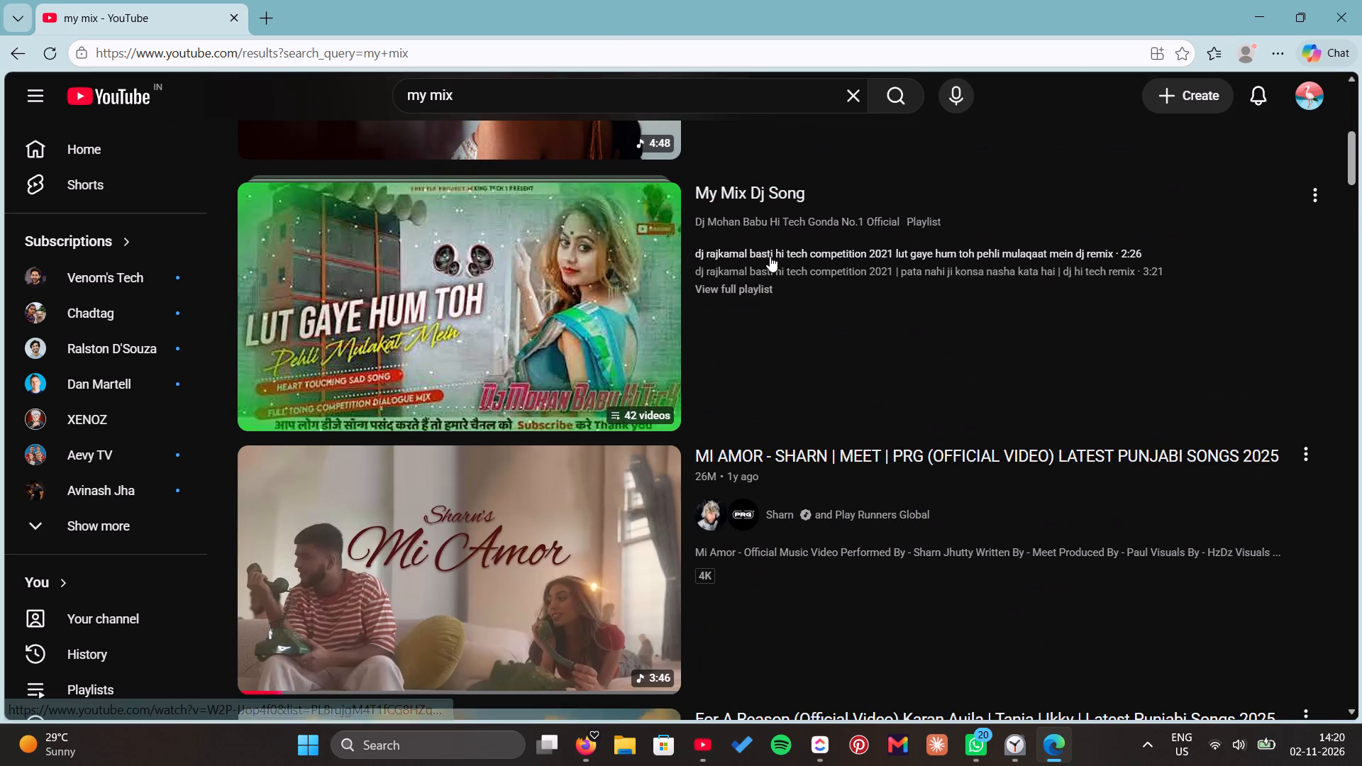
{"action": "scroll", "coordinate": [770, 256], "scroll_direction": "down", "scroll_amount": 5}
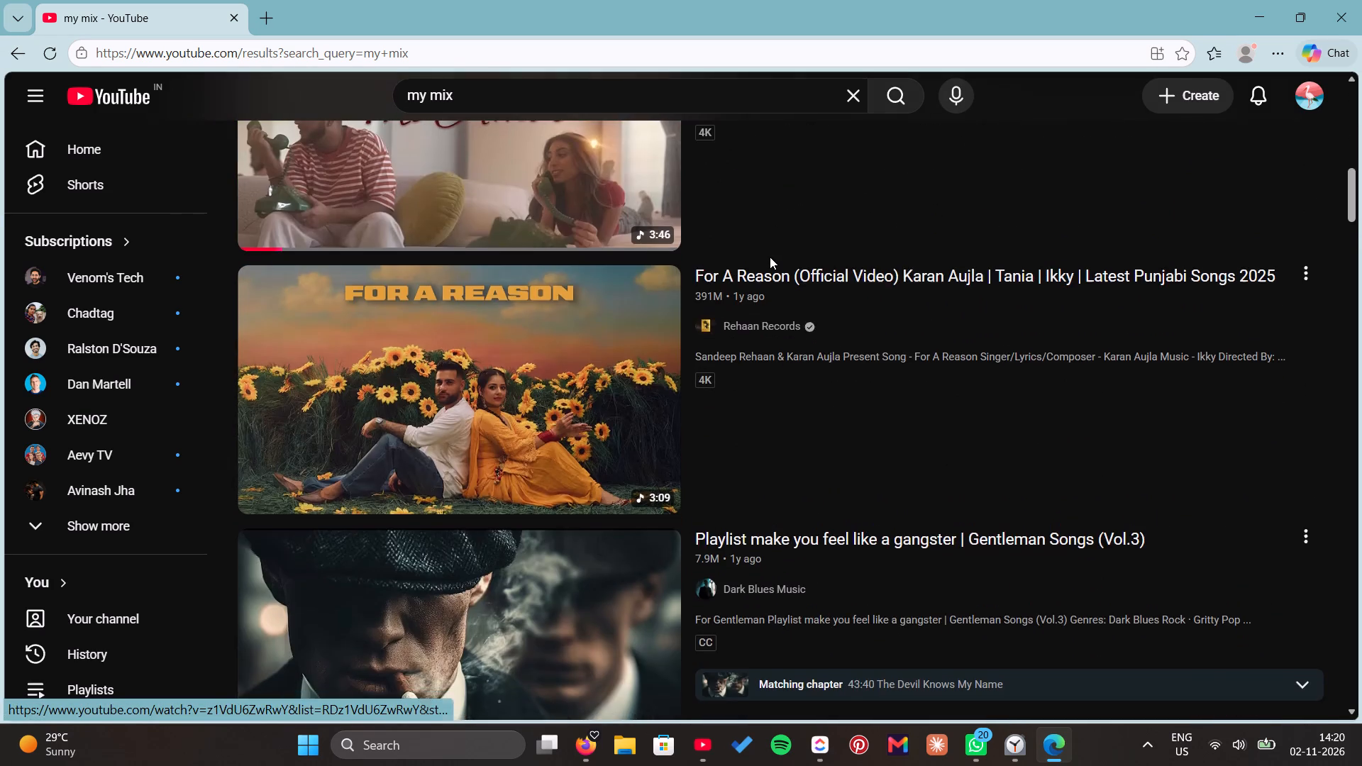
{"action": "scroll", "coordinate": [770, 257], "scroll_direction": "up", "scroll_amount": 16}
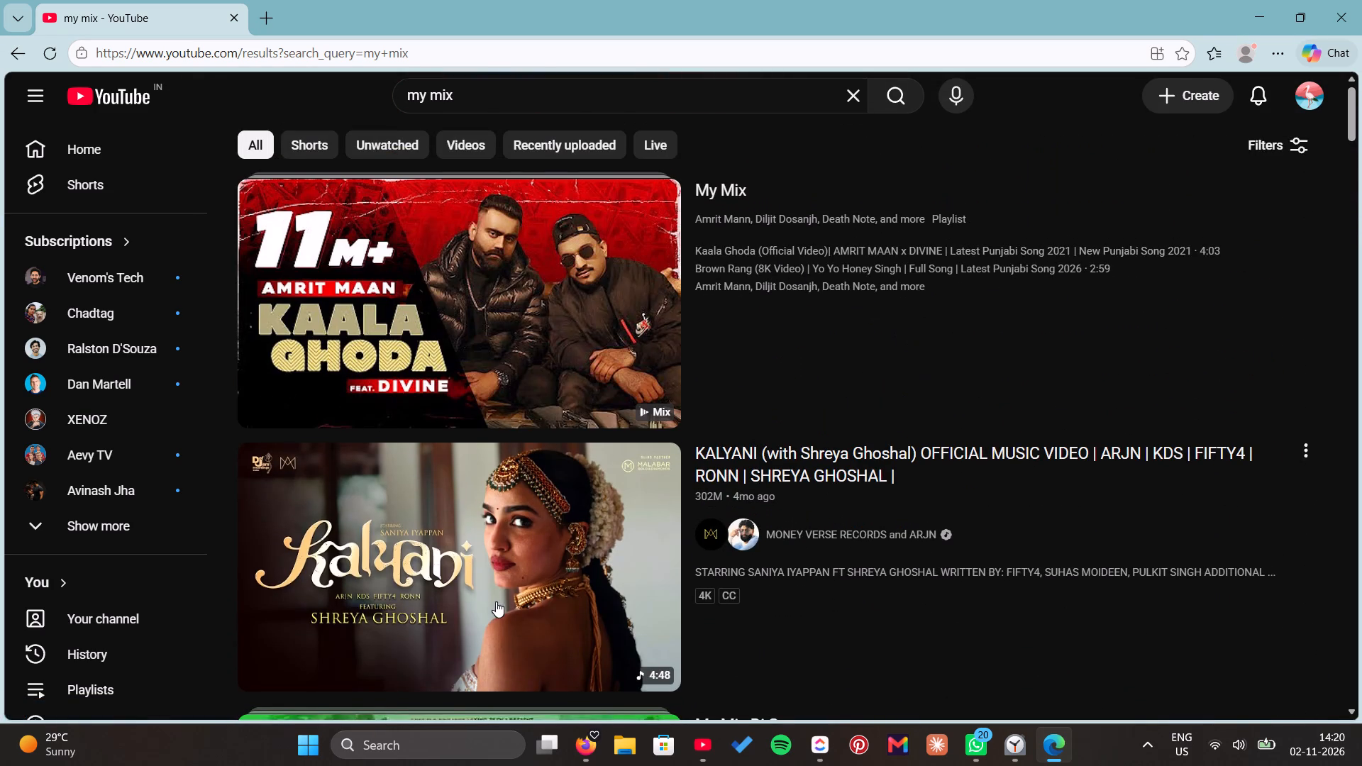
{"action": "left_click", "coordinate": [912, 211]}
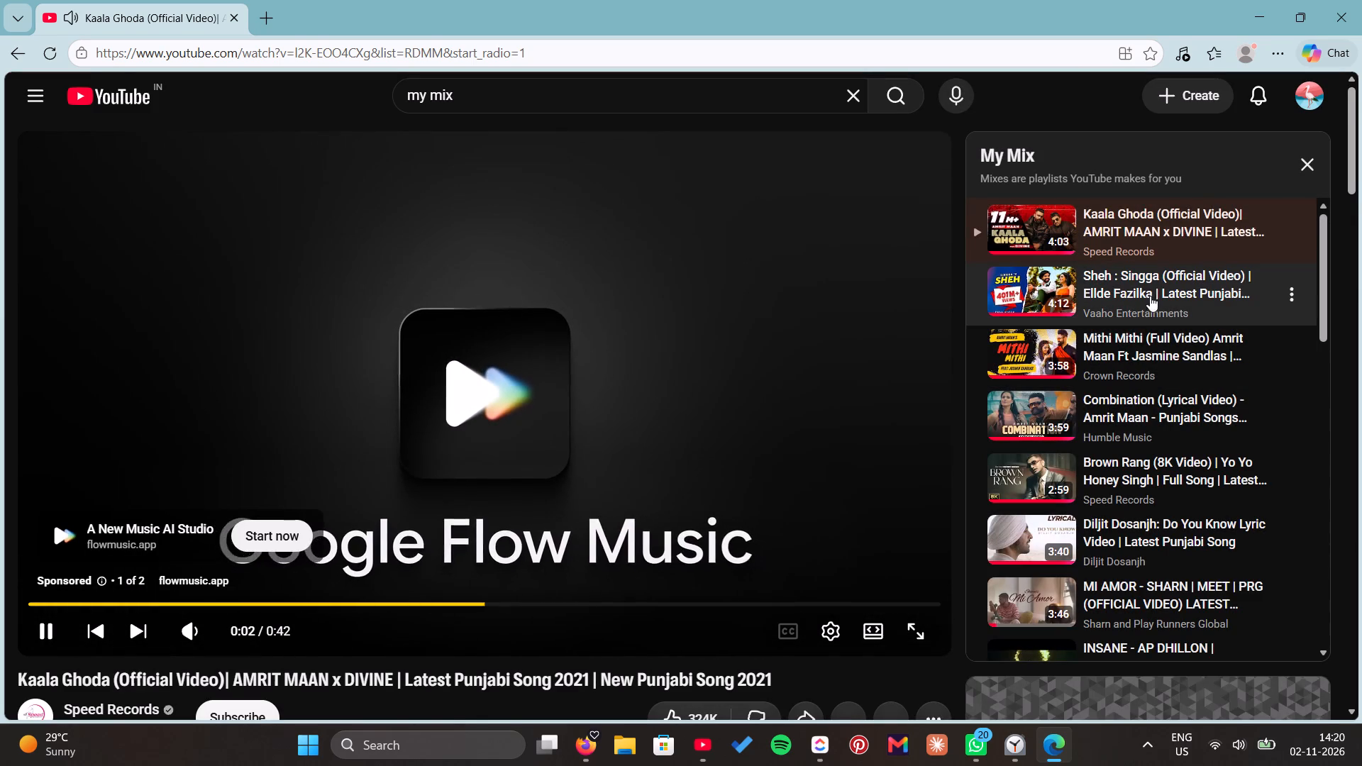
Play the song Sheh : Singga from the My Mix playlist and skip the ad before it.
{"action": "left_click", "coordinate": [1150, 294]}
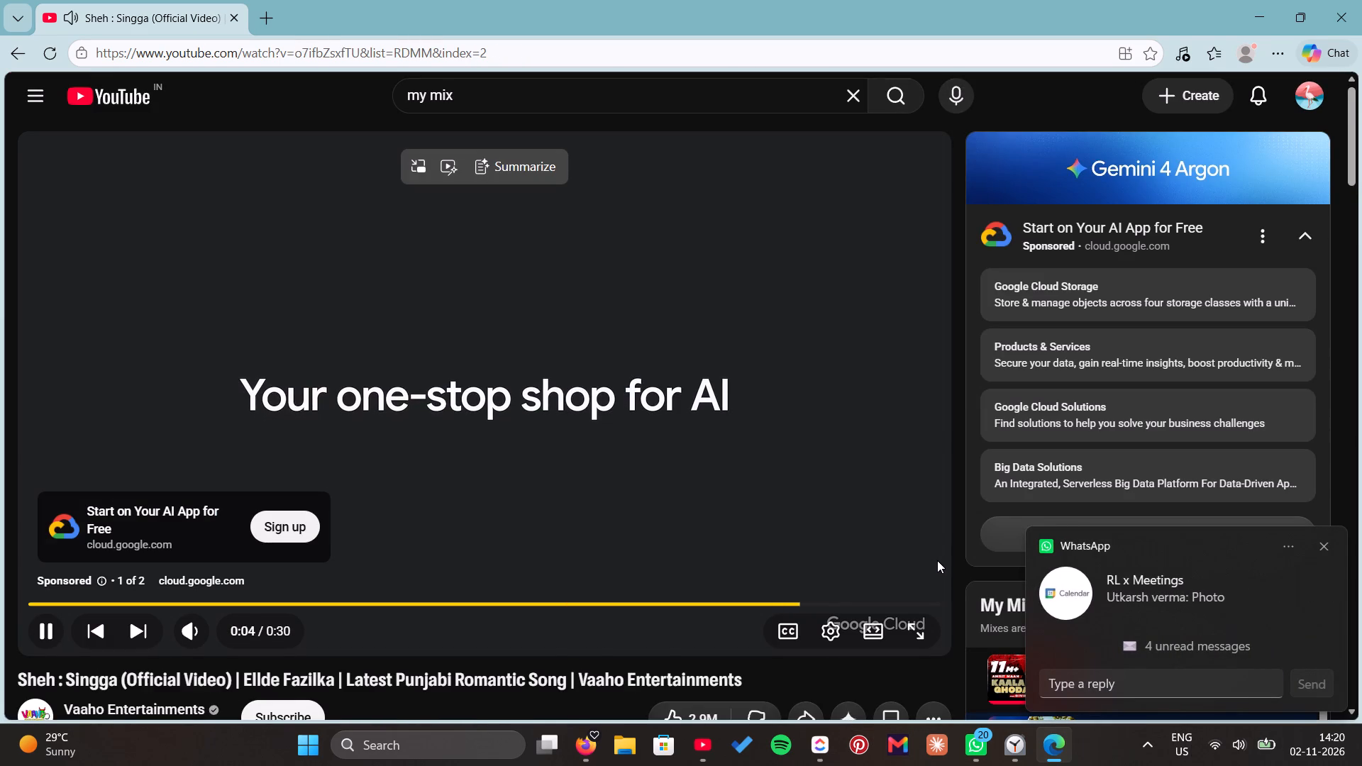
{"action": "left_click", "coordinate": [904, 570]}
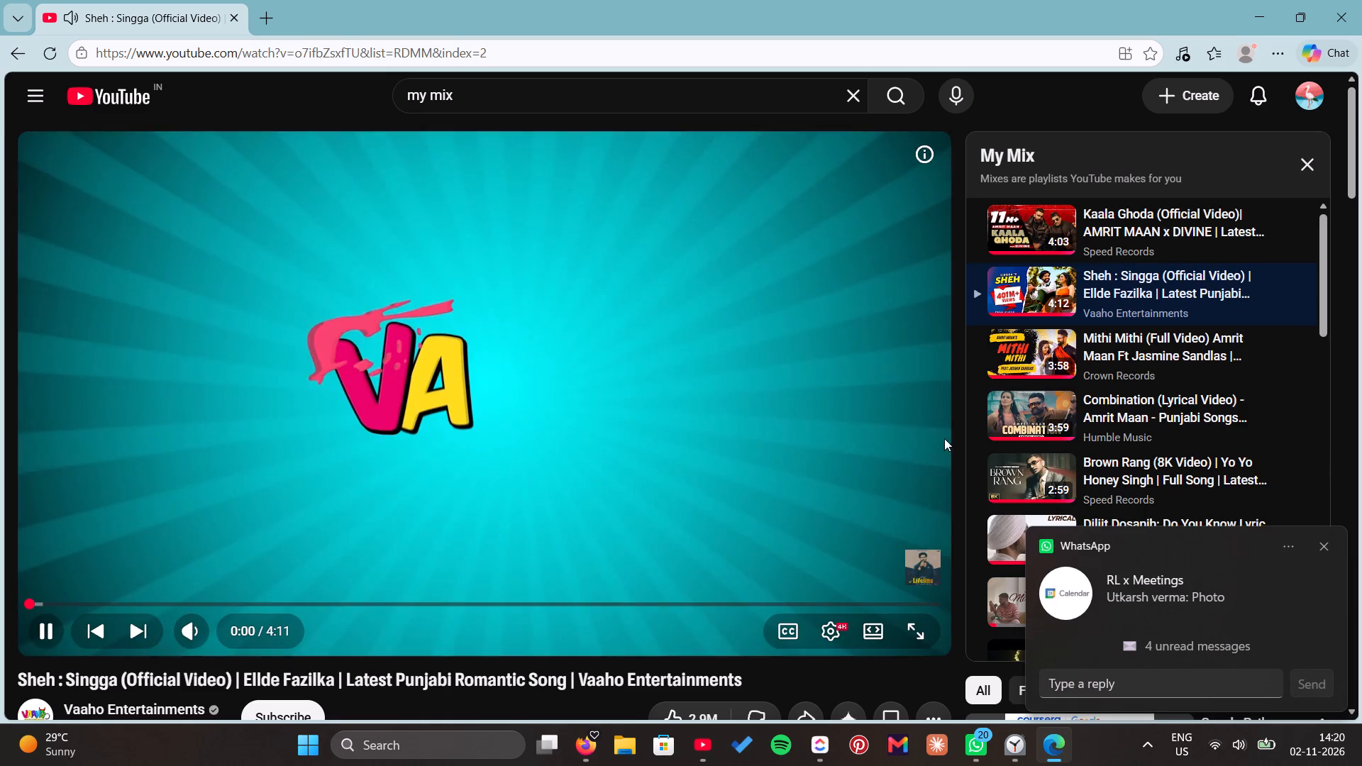
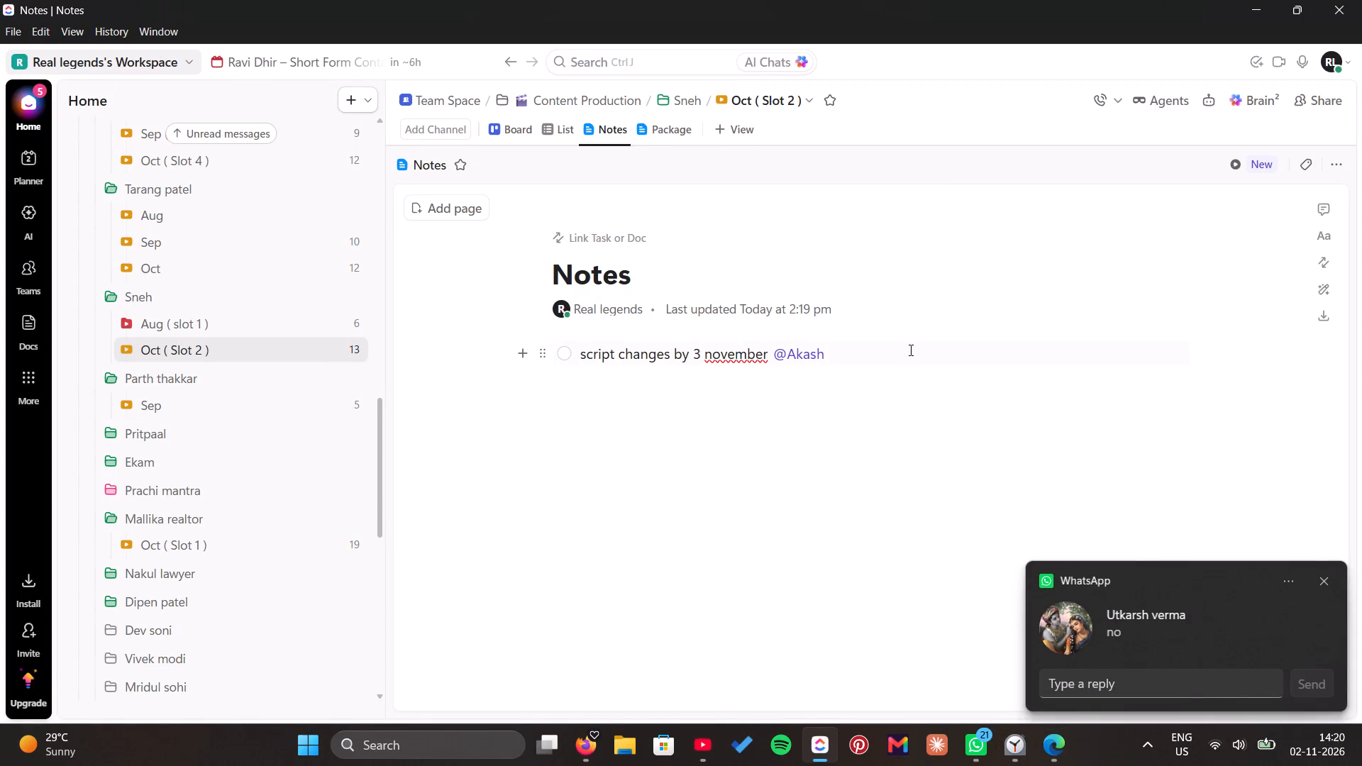
{"action": "left_click", "coordinate": [1123, 684]}
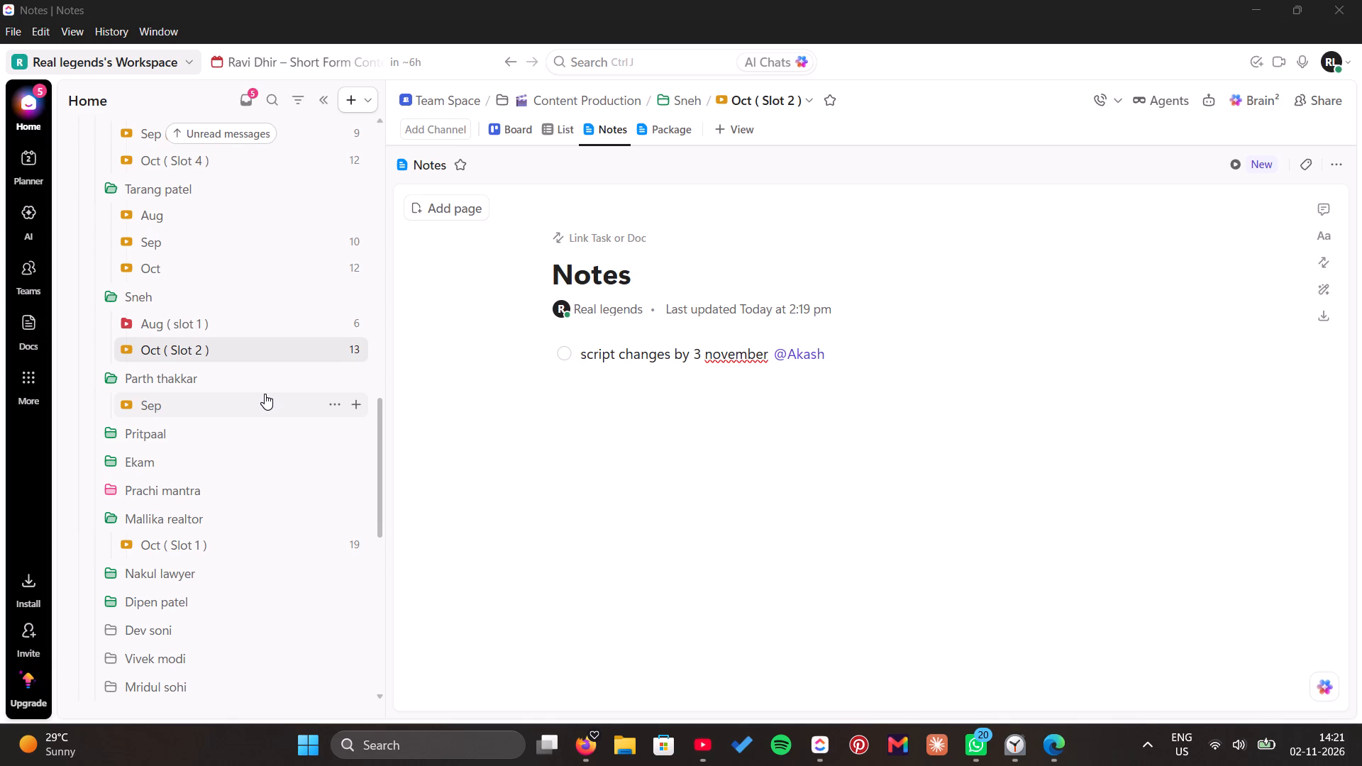
Expand the Pritpaal folder and open its Oct ( Slot 2 ) list.
{"action": "left_click", "coordinate": [109, 438]}
{"action": "left_click", "coordinate": [193, 474]}
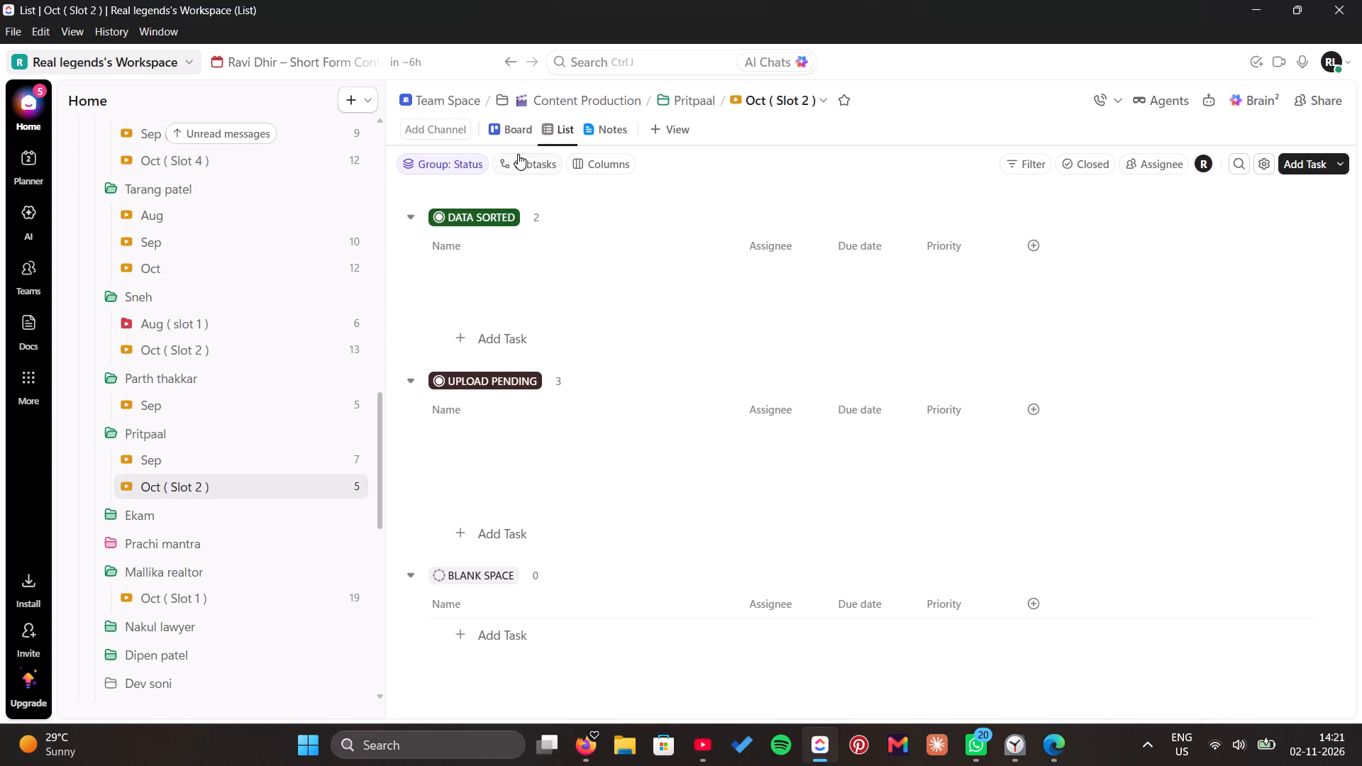
Remove the empty bracket bullet below the completed script review item in the Notes of Pritpaal's Oct ( Slot 2 ) list.
{"action": "left_click", "coordinate": [592, 122]}
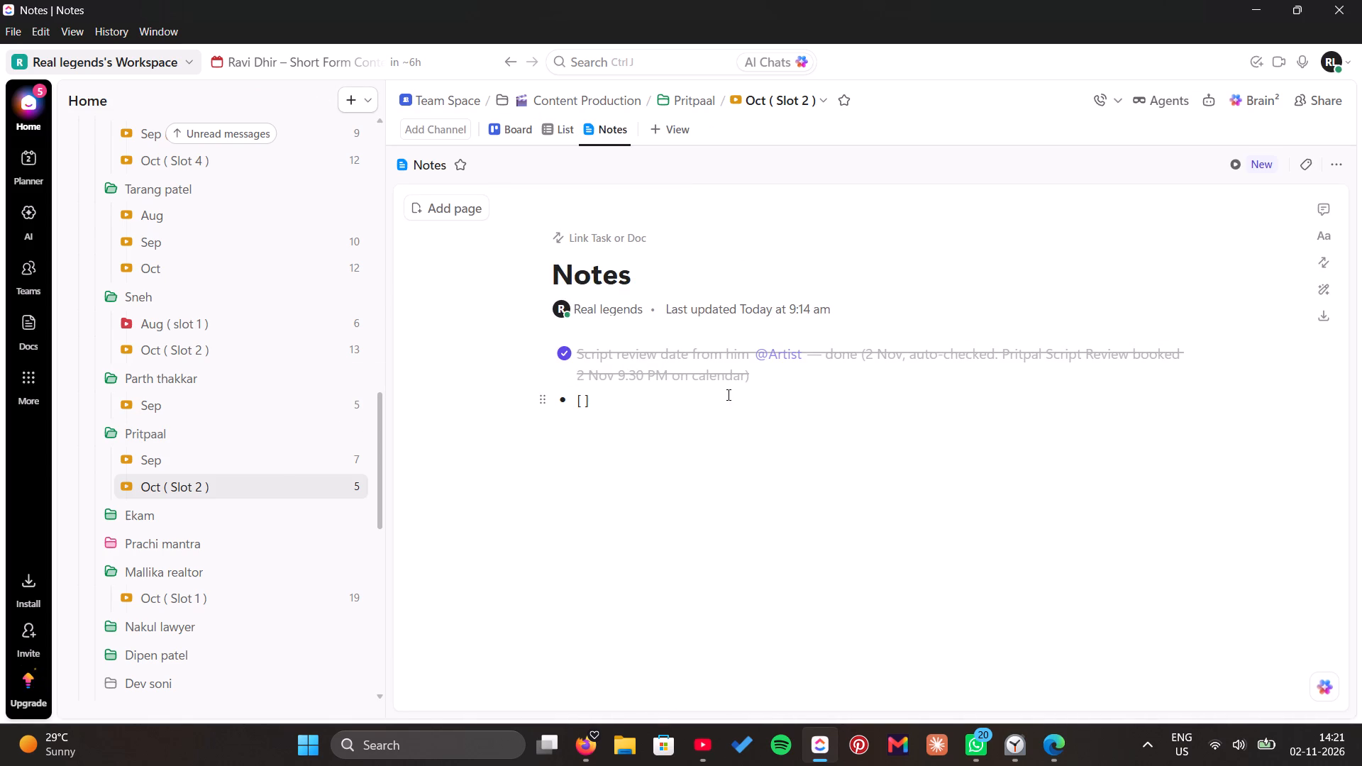
{"action": "left_click", "coordinate": [682, 399]}
{"action": "left_click", "coordinate": [648, 407]}
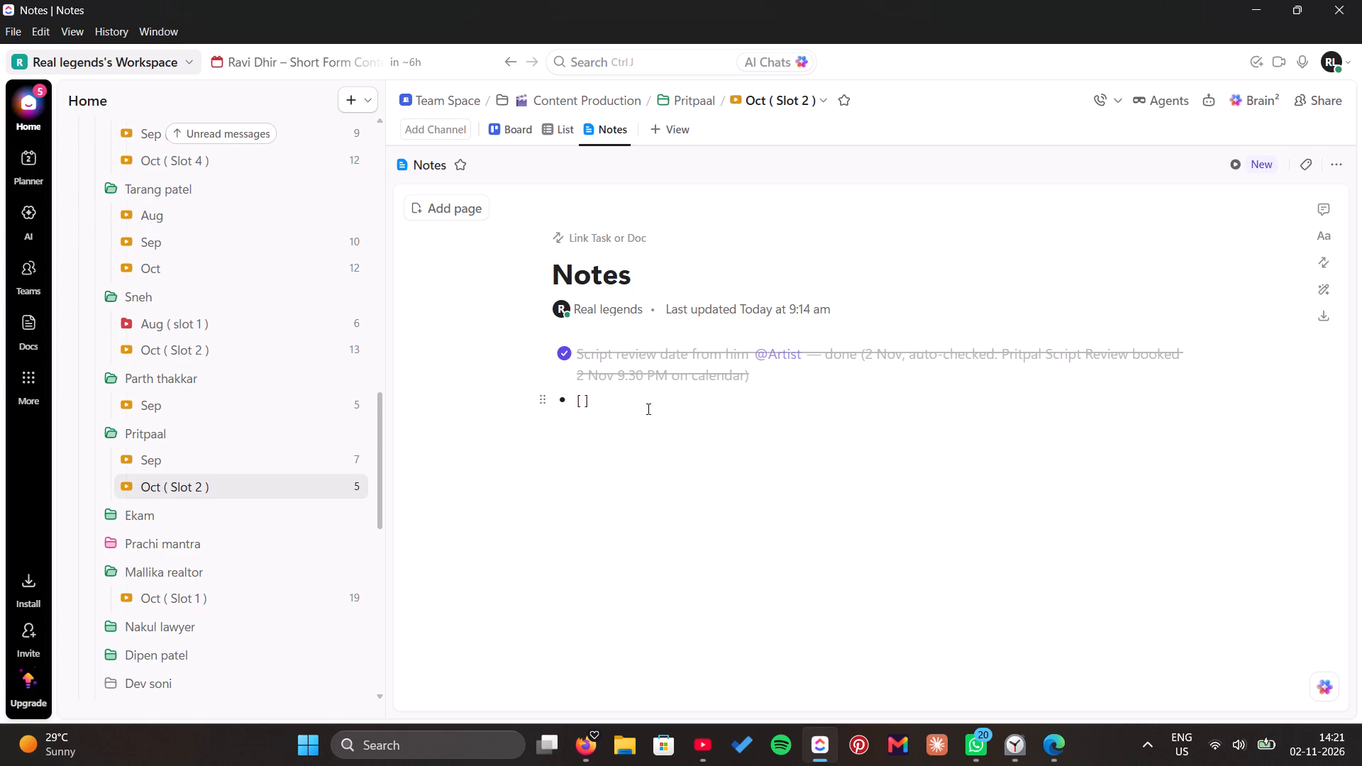
{"action": "key", "text": "BackSpace"}
{"action": "key", "text": "BackSpace"}
{"action": "key", "text": "BackSpace"}
{"action": "key", "text": "BackSpace"}
{"action": "key", "text": "BackSpace"}
Start a new checklist item below the script changes item in the Notes of Sneh's Oct ( Slot 2 ) list.
{"action": "left_click", "coordinate": [226, 338]}
{"action": "left_click_drag", "start_coordinate": [895, 340], "coordinate": [899, 350]}
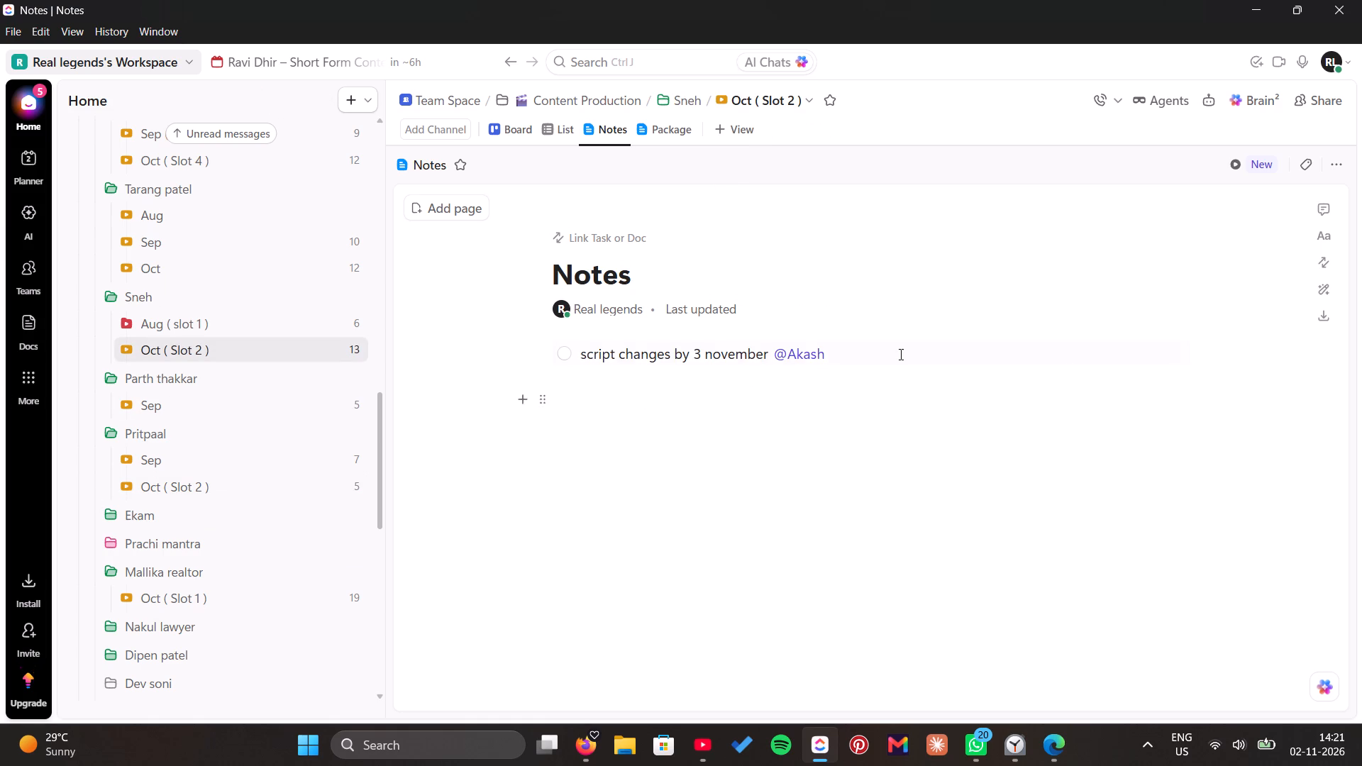
{"action": "left_click", "coordinate": [897, 359]}
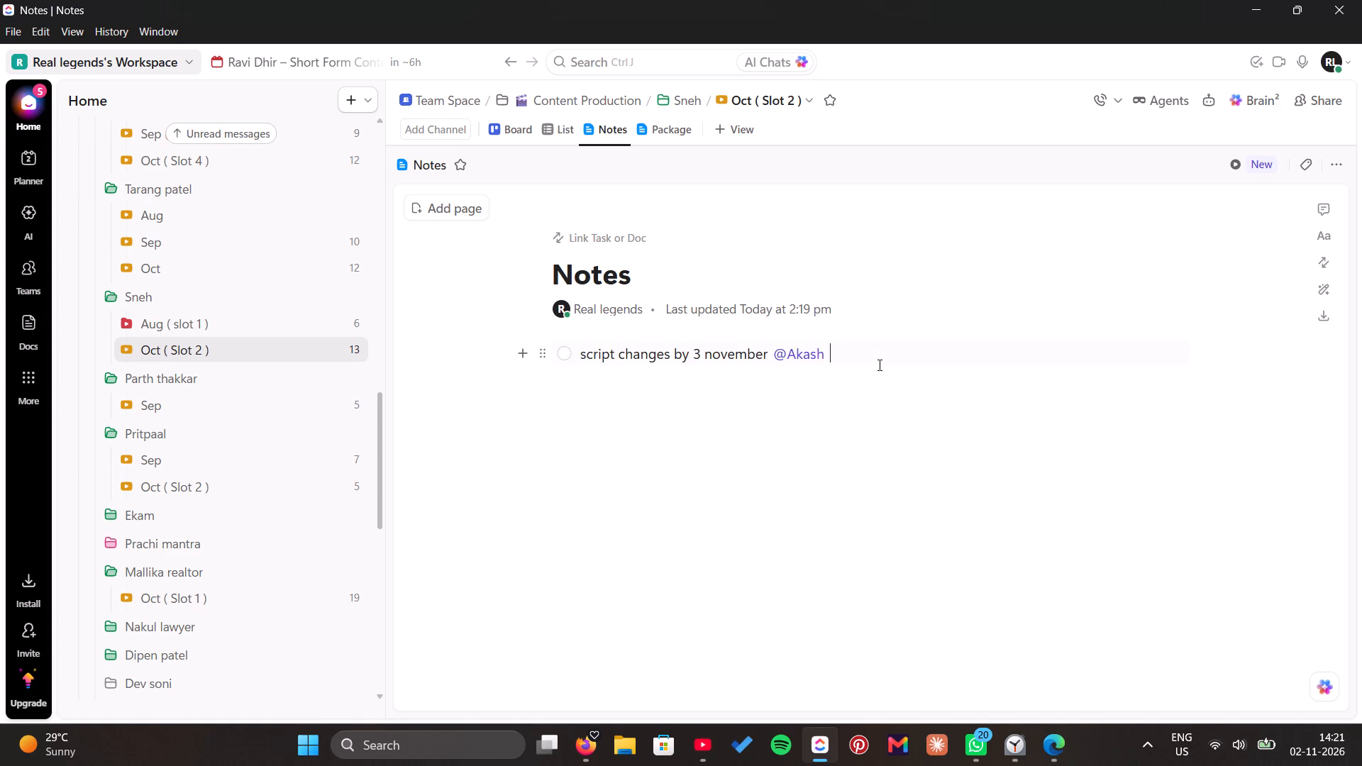
{"action": "key", "text": "Return"}
{"action": "key", "text": "s"}
{"action": "key", "text": "BackSpace"}
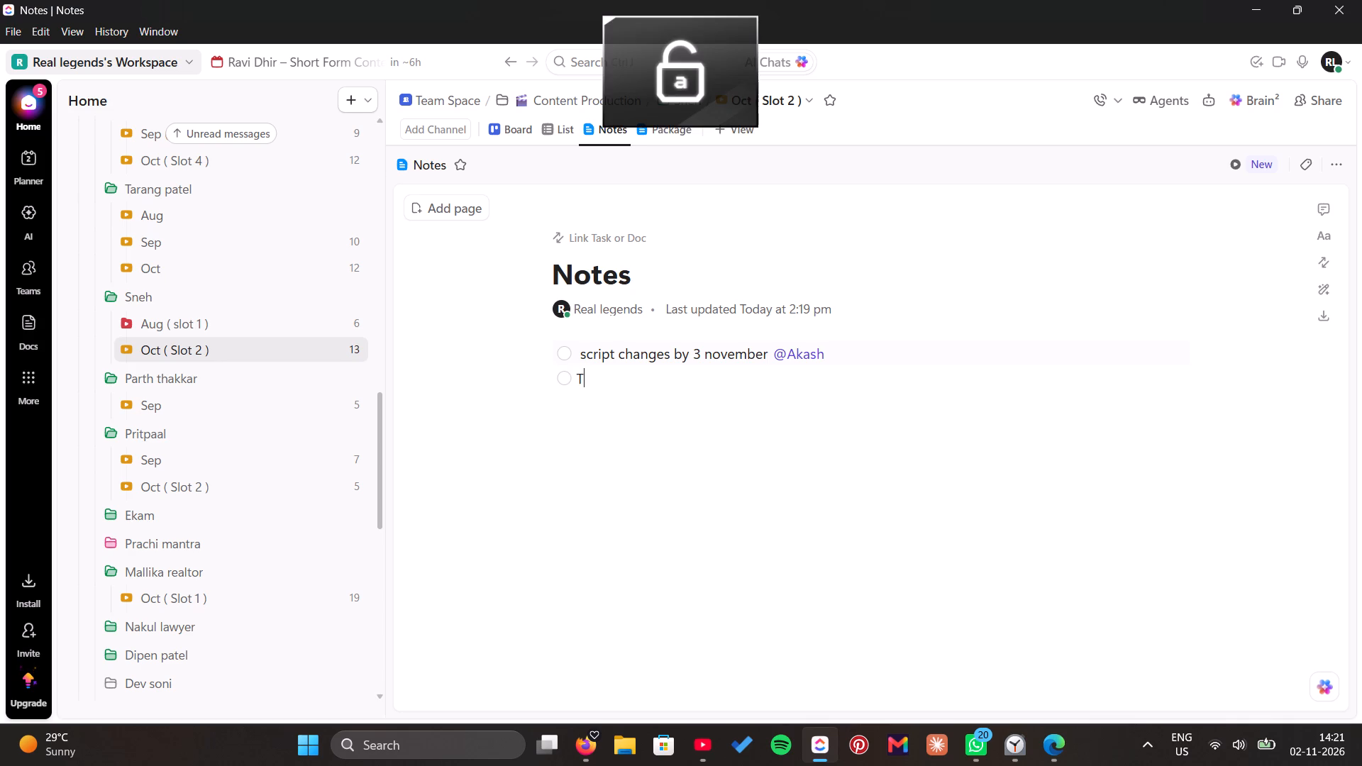
Complete the new checklist item's text as "Take shoot date" and start a mention at its end.
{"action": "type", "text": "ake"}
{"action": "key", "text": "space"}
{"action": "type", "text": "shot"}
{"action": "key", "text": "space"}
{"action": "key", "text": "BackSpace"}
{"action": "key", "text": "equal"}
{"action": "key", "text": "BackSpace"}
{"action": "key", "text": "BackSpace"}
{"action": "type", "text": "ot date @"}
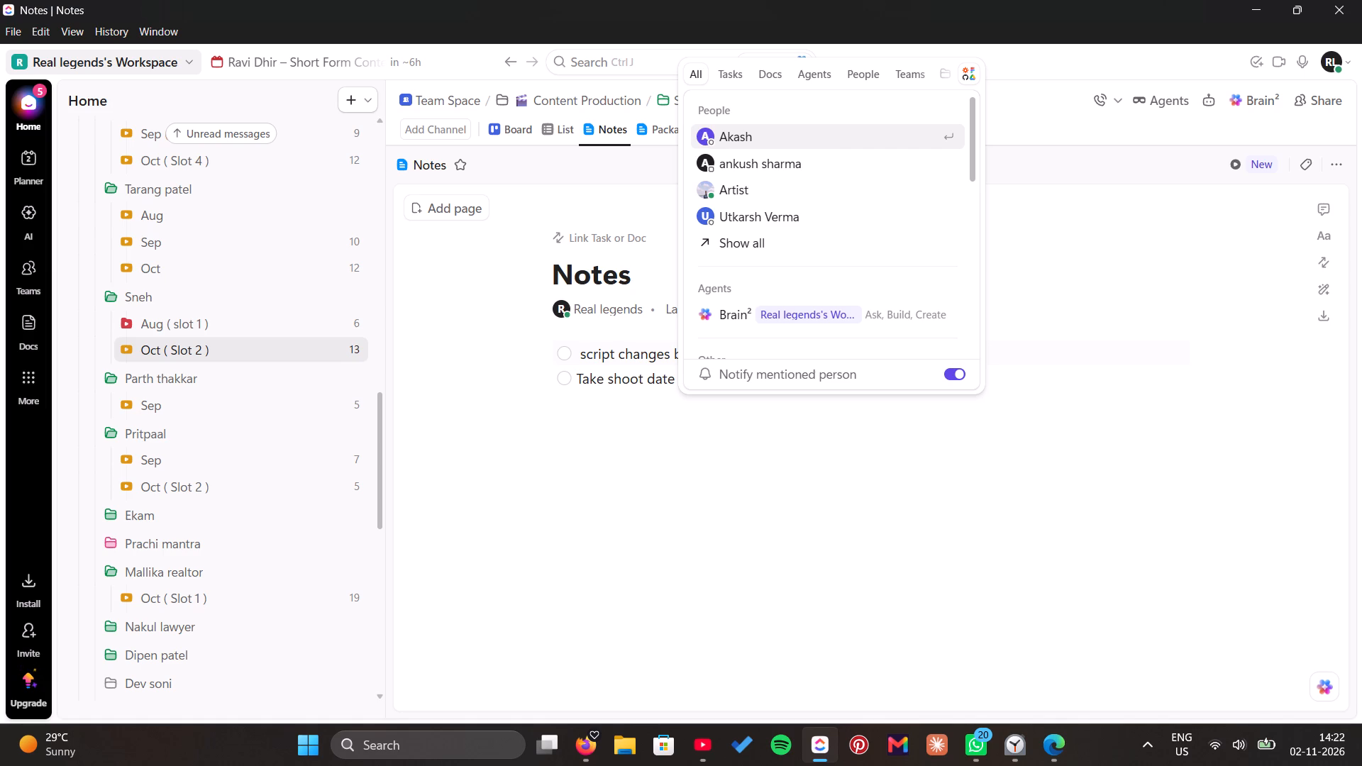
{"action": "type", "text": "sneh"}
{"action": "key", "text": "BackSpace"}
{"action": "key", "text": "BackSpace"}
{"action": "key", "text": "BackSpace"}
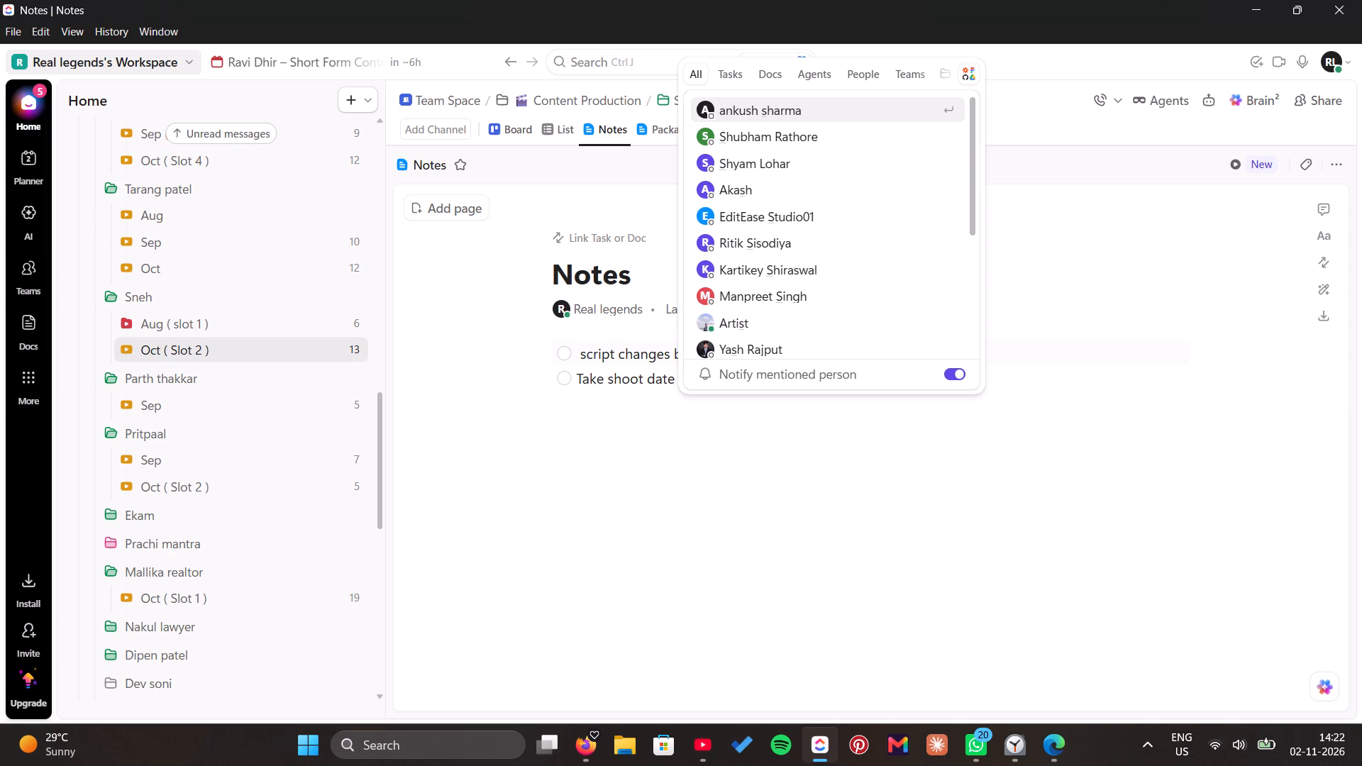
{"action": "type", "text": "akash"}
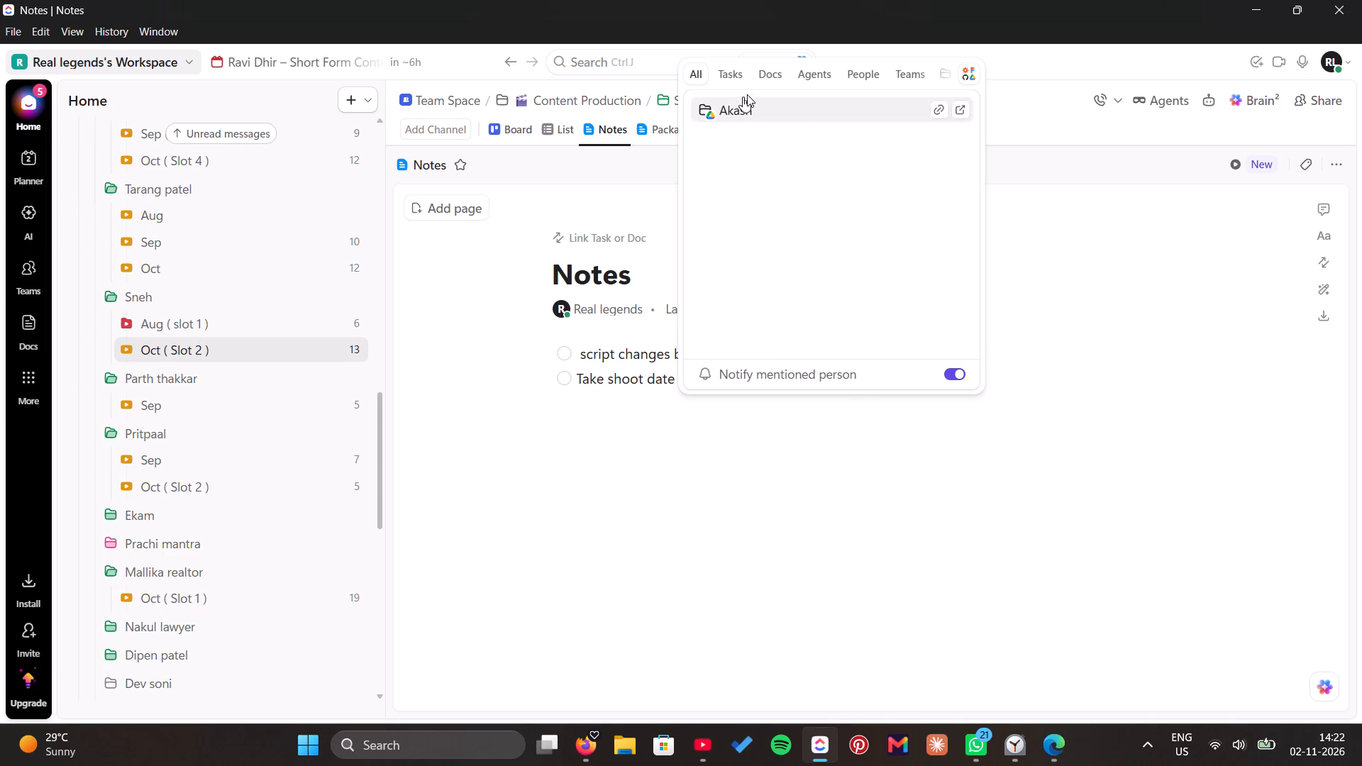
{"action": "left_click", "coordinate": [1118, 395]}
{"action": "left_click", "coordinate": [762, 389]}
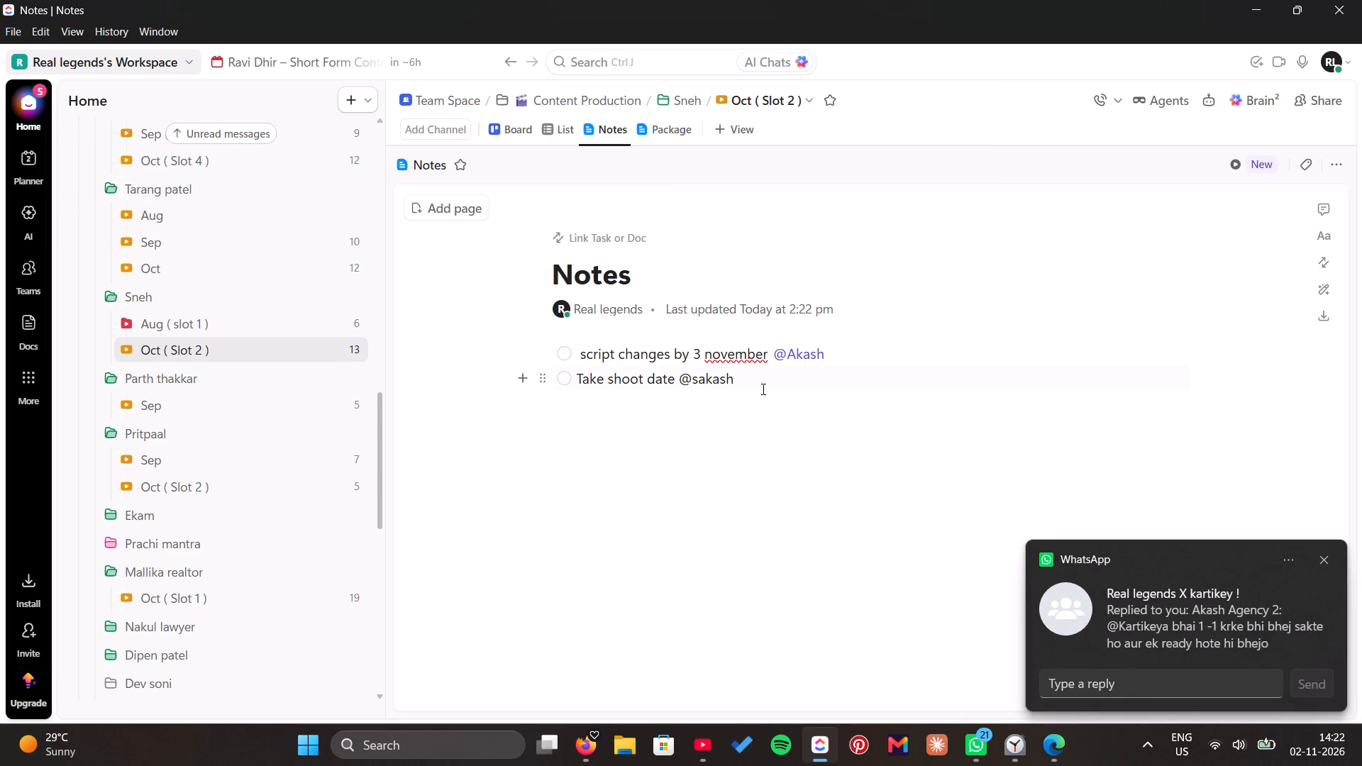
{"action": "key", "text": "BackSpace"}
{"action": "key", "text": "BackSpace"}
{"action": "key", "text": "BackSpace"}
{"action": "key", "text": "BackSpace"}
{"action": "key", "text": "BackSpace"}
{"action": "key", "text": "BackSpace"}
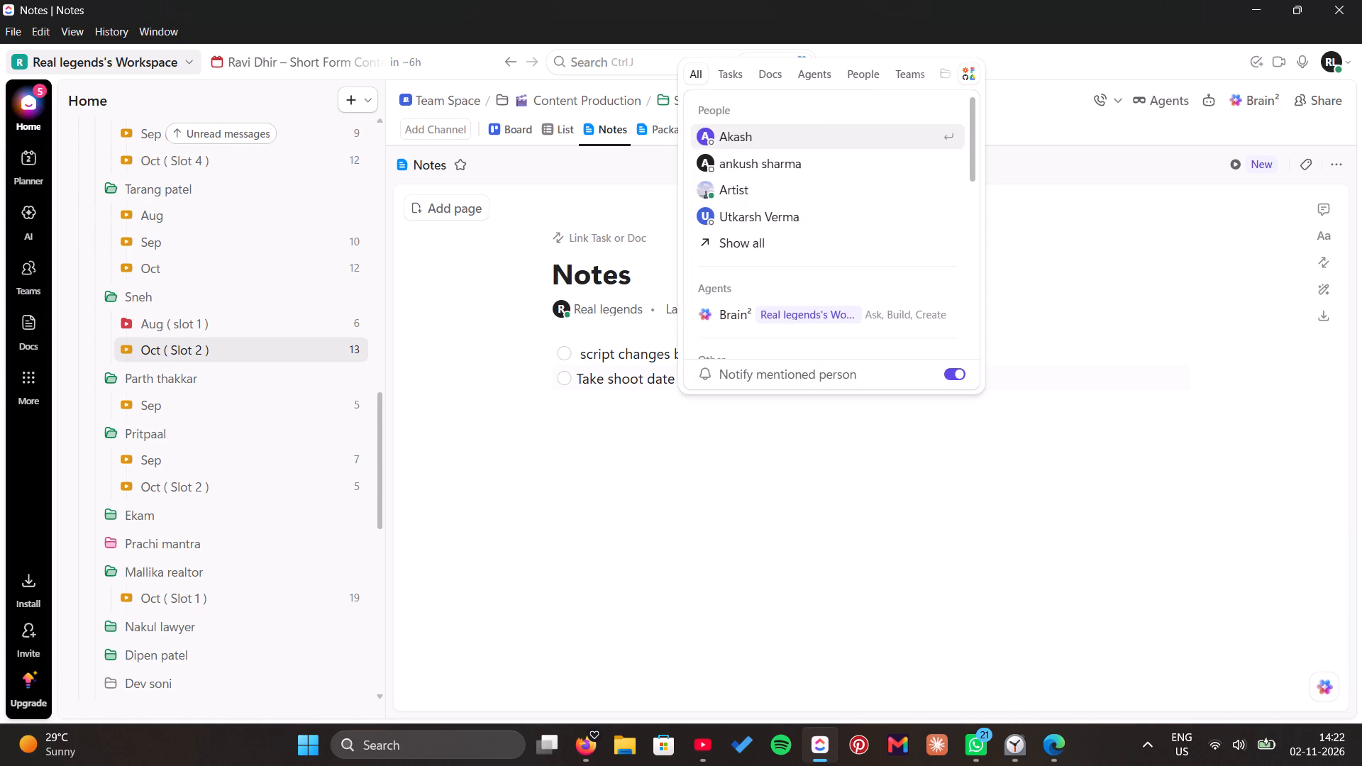
Tag Akash in the mention at the end of the "Take shoot date" checklist item.
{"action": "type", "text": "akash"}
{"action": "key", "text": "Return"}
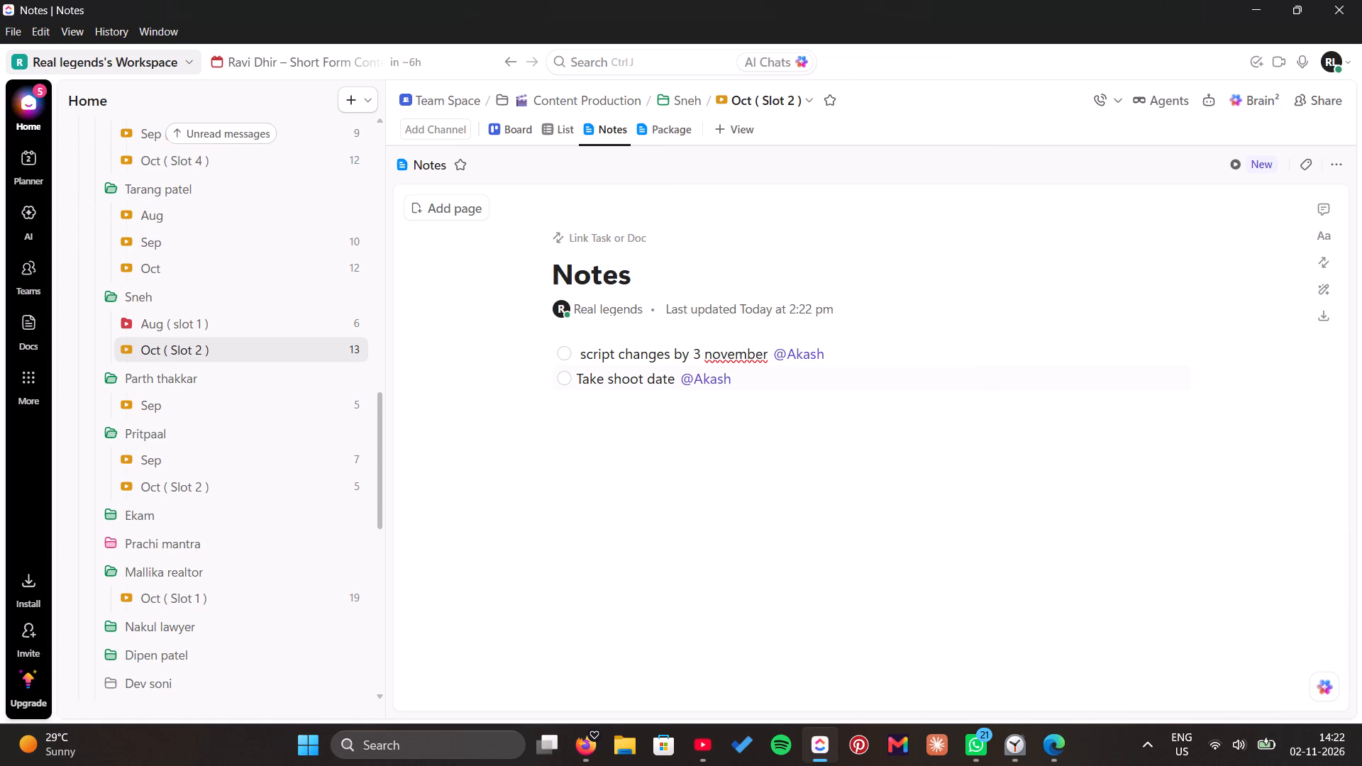
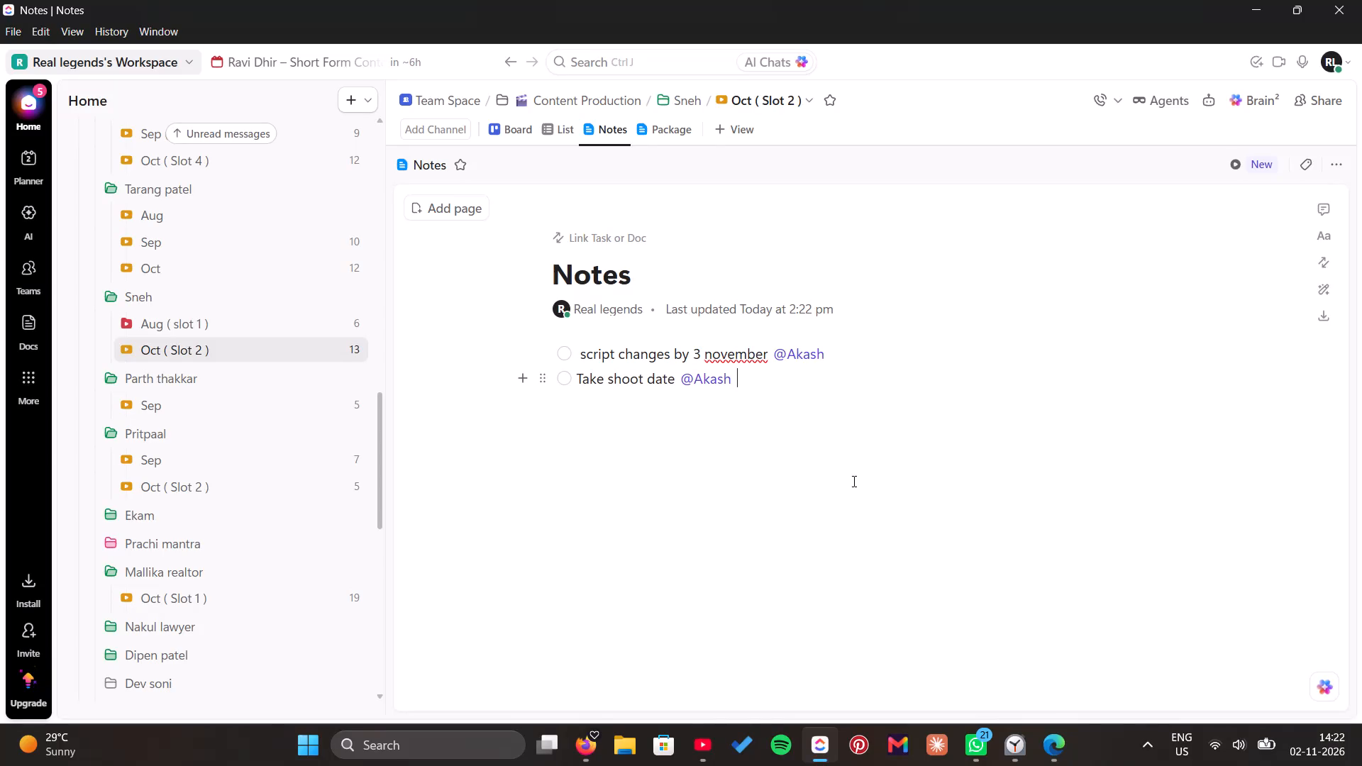
{"action": "left_click", "coordinate": [803, 388]}
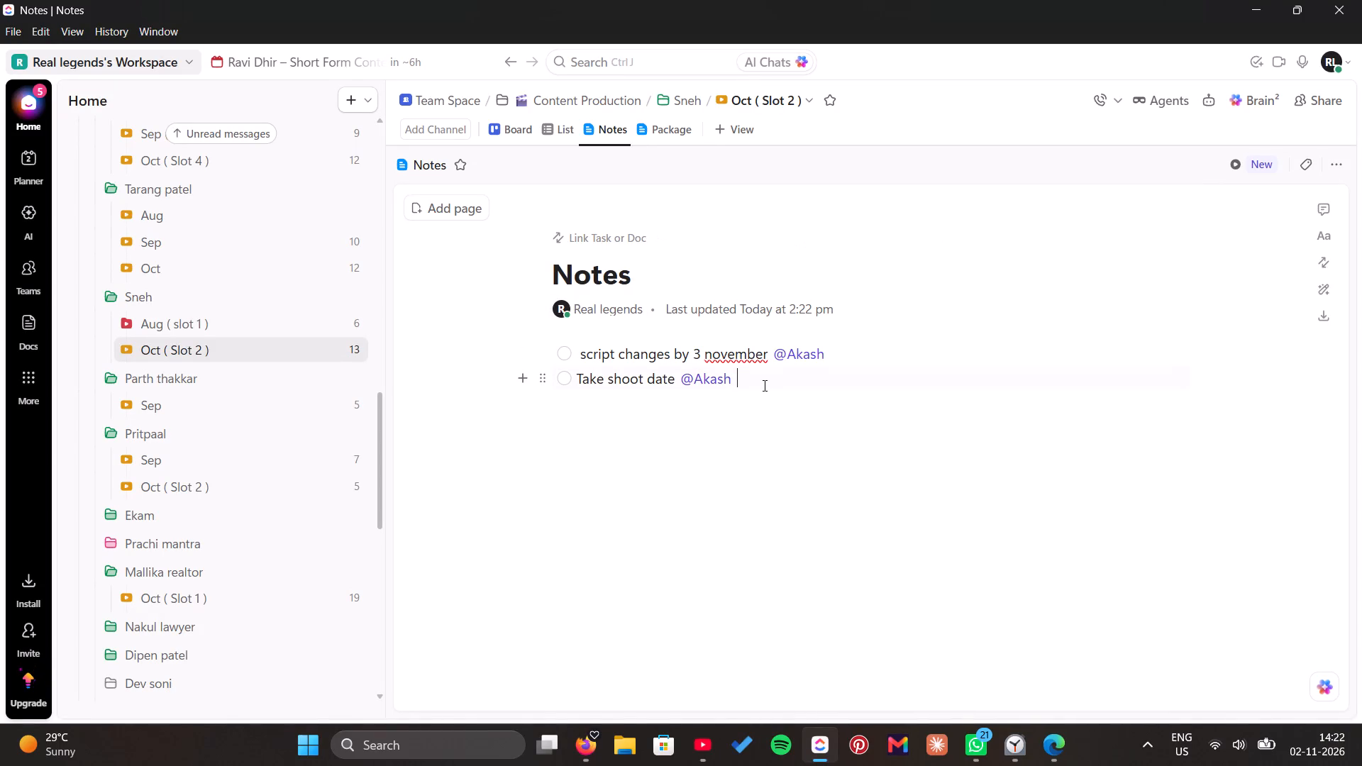
{"action": "left_click", "coordinate": [765, 385]}
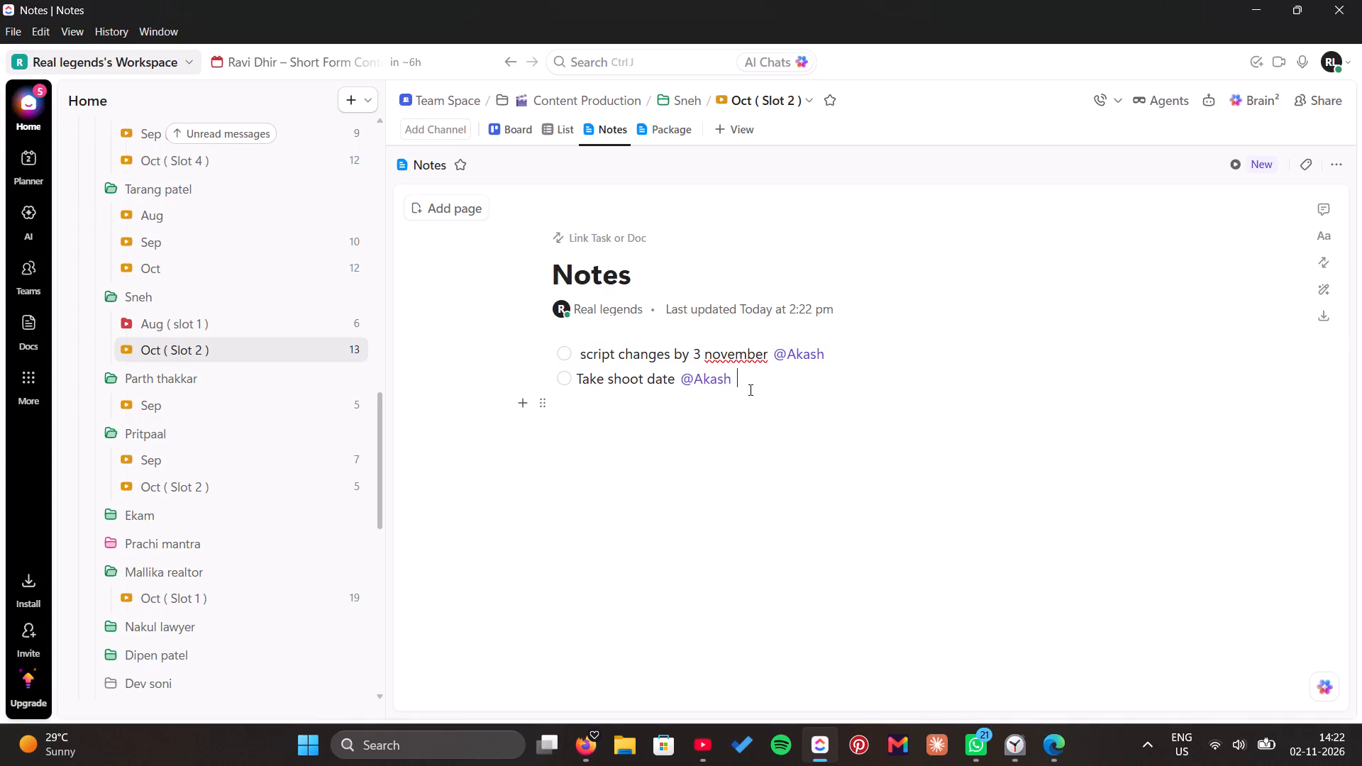
{"action": "left_click_drag", "start_coordinate": [733, 379], "coordinate": [692, 376]}
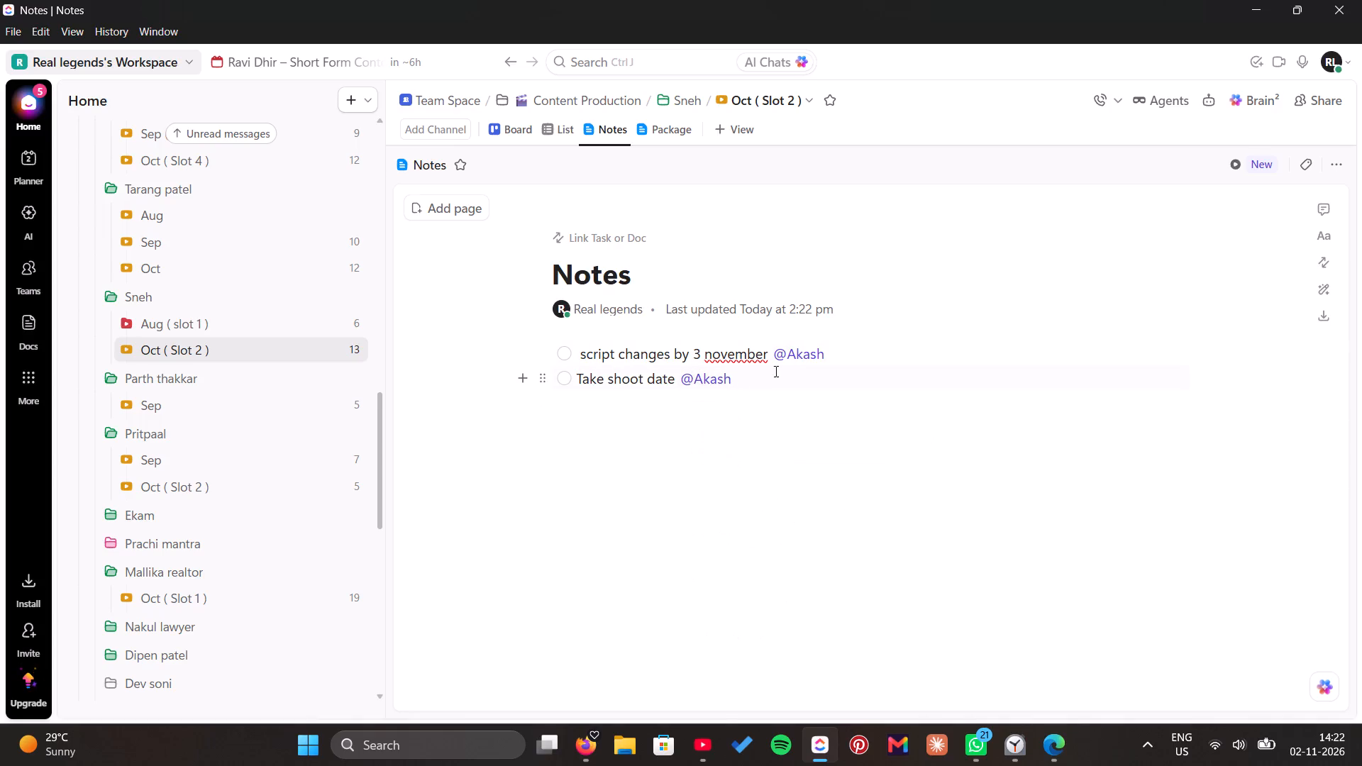
{"action": "left_click", "coordinate": [775, 371]}
{"action": "key", "text": "Delete"}
{"action": "key", "text": "BackSpace"}
{"action": "key", "text": "BackSpace"}
{"action": "key", "text": "BackSpace"}
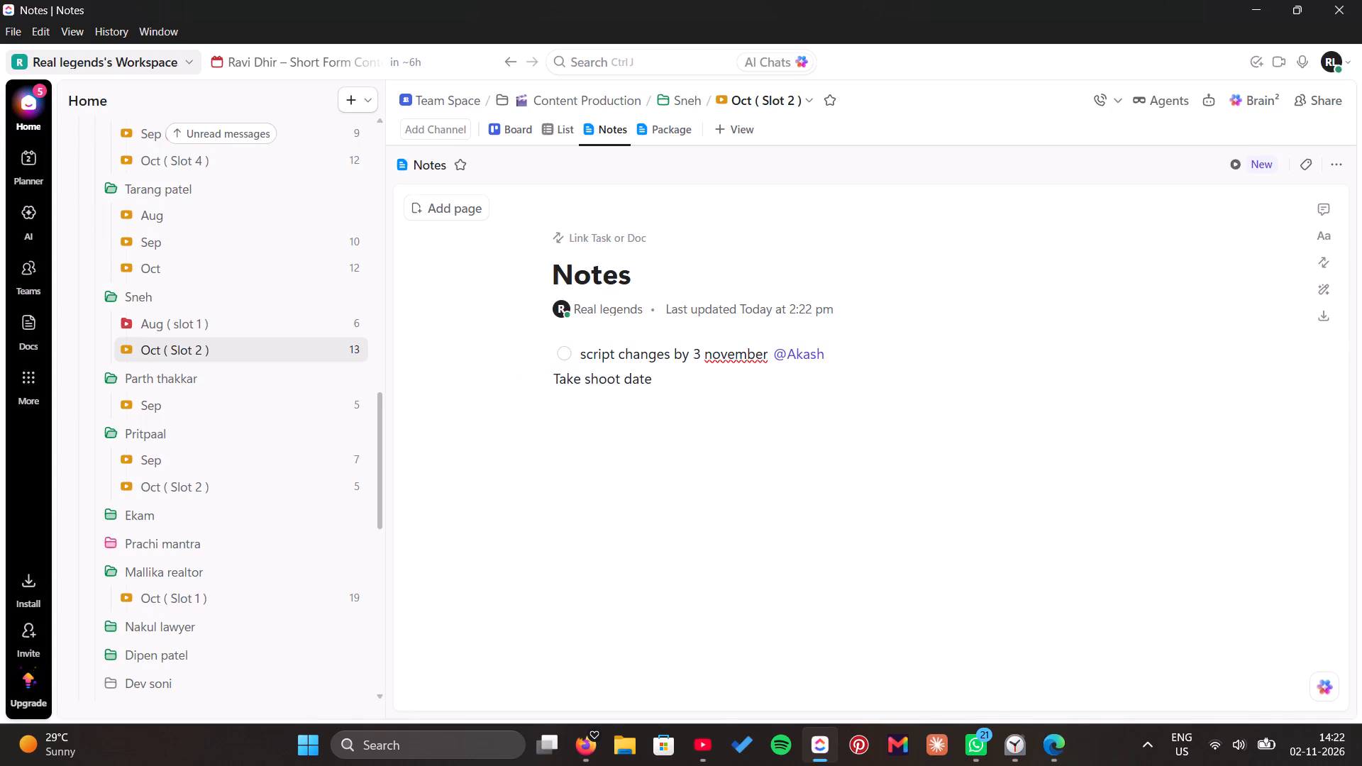
Format the plain "Take shoot date" line as a checklist item.
{"action": "key", "text": "Left"}
{"action": "key", "text": "Left"}
{"action": "key", "text": "Left"}
{"action": "key", "text": "Left"}
{"action": "key", "text": "Left"}
{"action": "key", "text": "Left"}
{"action": "key", "text": "Left"}
{"action": "key", "text": "Left"}
{"action": "key", "text": "Left"}
{"action": "key", "text": "Left"}
{"action": "key", "text": "Left"}
{"action": "key", "text": "Left"}
{"action": "key", "text": "Left"}
{"action": "key", "text": "Left"}
{"action": "key", "text": "Left"}
{"action": "key", "text": "ctrl+shift+8"}
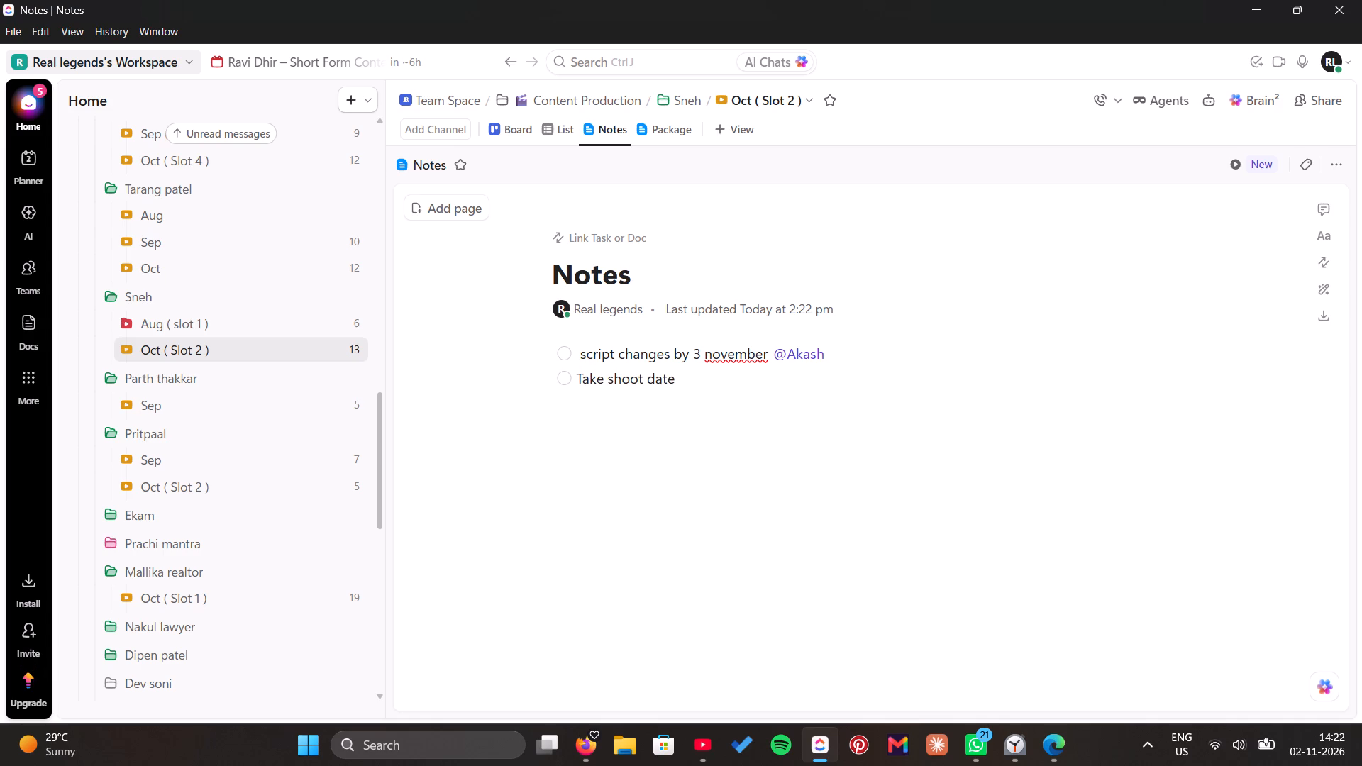
{"action": "key", "text": "Down"}
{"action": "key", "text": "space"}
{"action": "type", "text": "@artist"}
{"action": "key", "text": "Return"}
Delete all the old checklist items from the Notes of Parth's Sep list.
{"action": "left_click", "coordinate": [210, 406]}
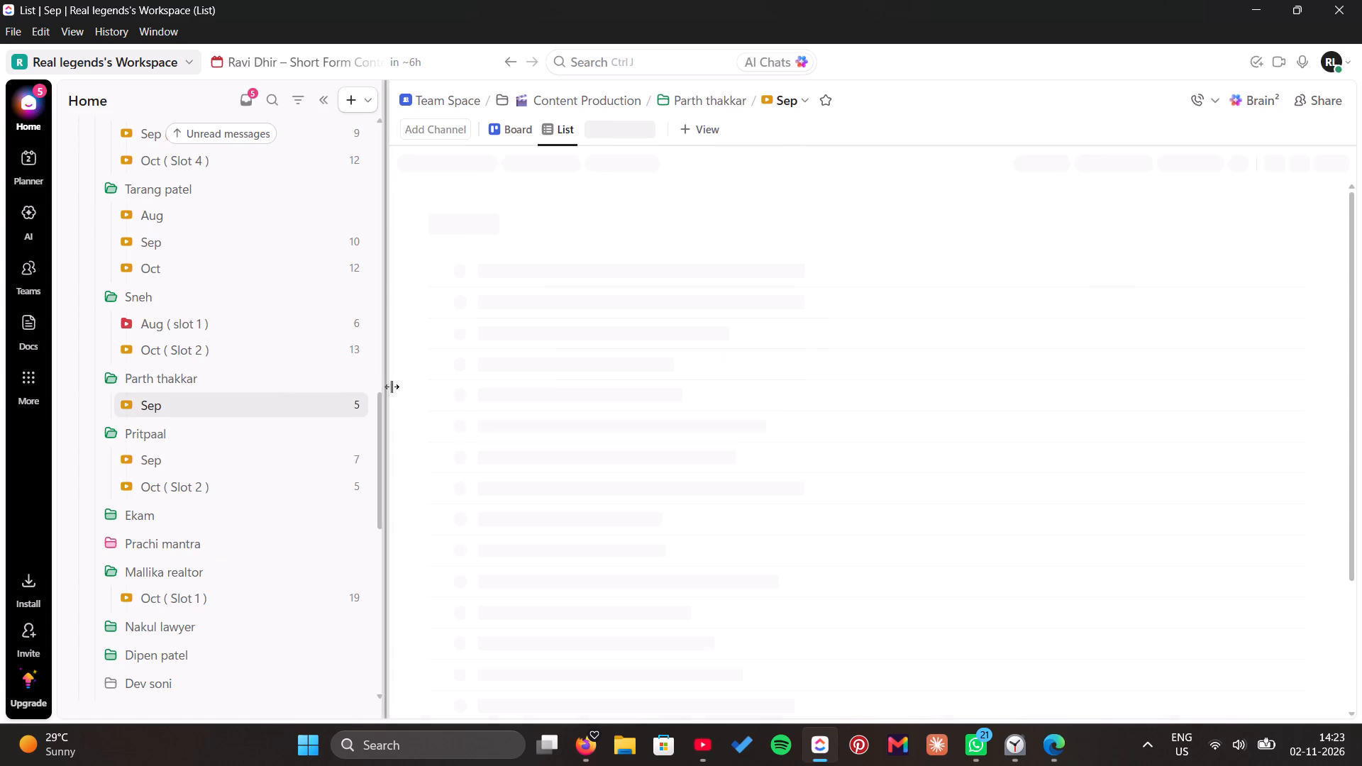
{"action": "left_click", "coordinate": [516, 131]}
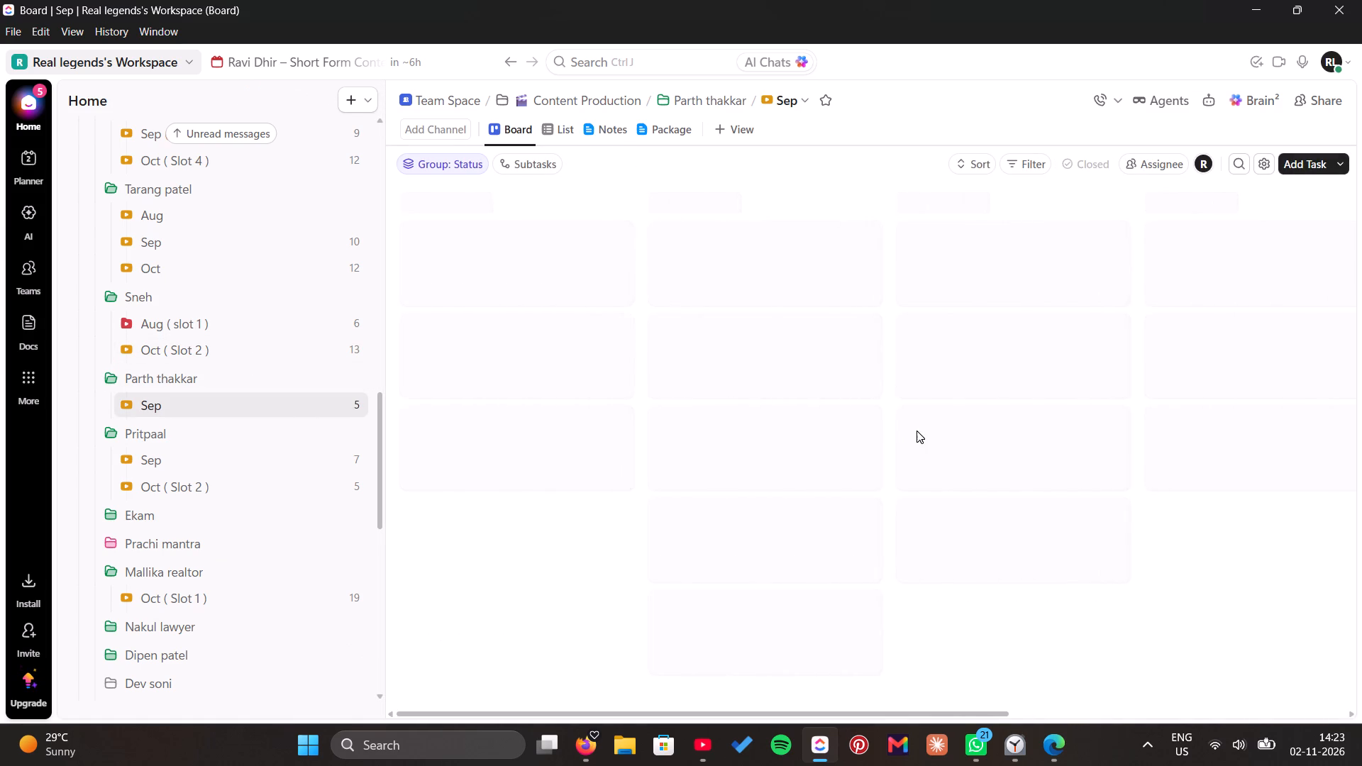
{"action": "left_click", "coordinate": [596, 118]}
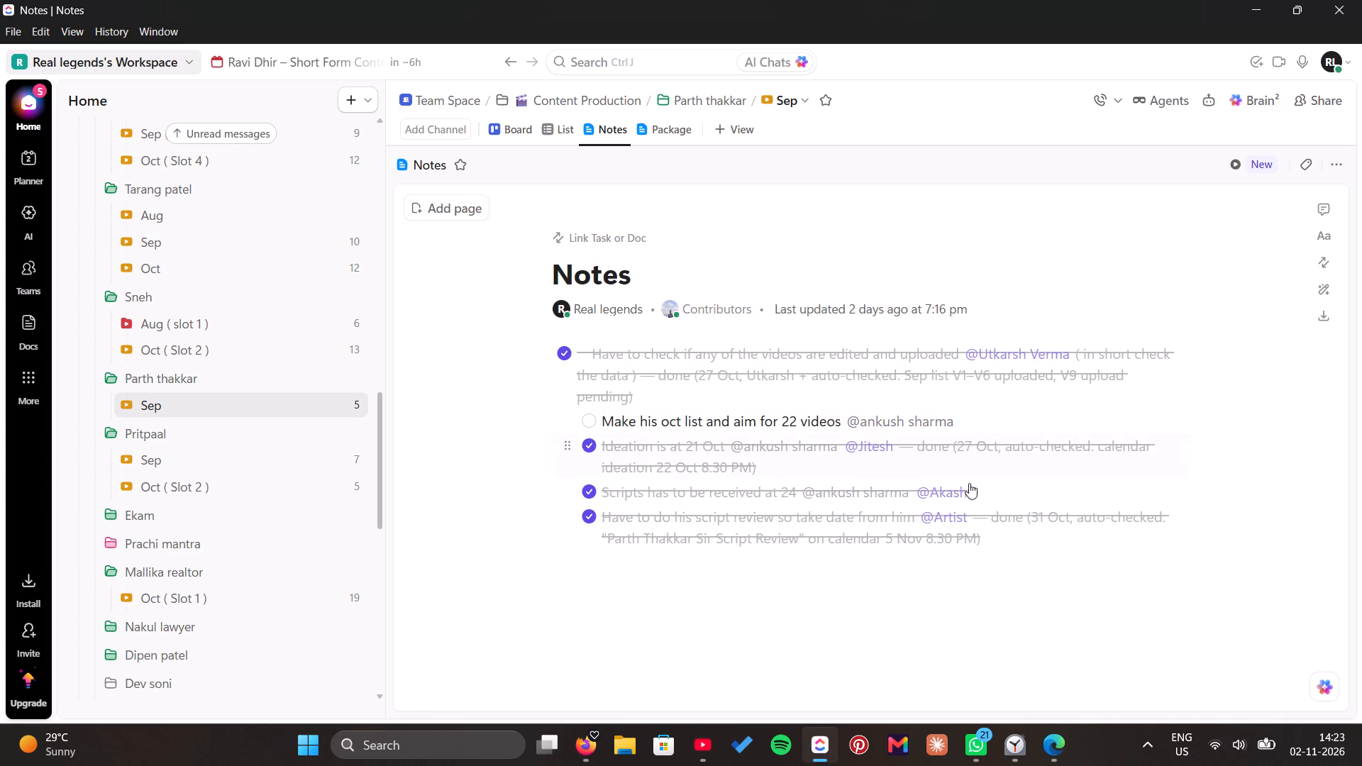
{"action": "left_click", "coordinate": [1009, 530]}
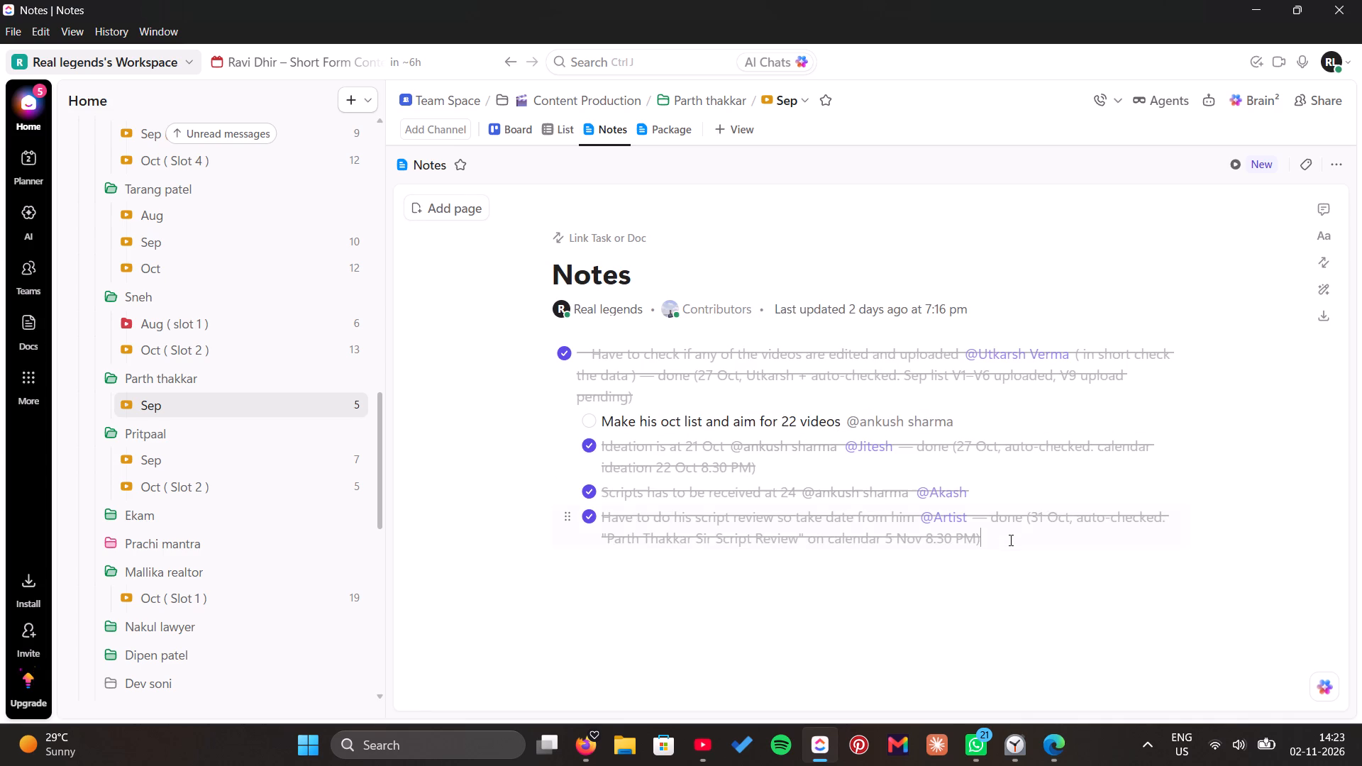
{"action": "left_click_drag", "start_coordinate": [1009, 540], "coordinate": [516, 339]}
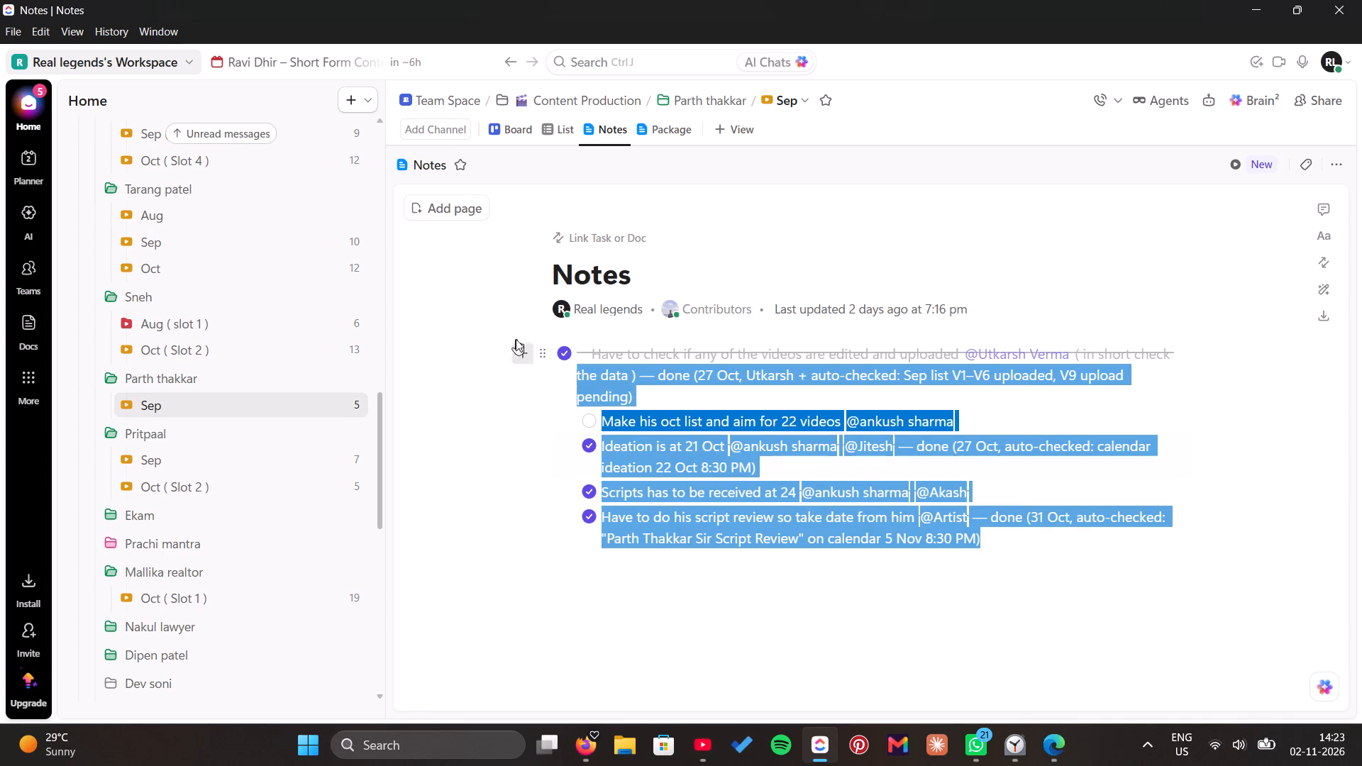
{"action": "left_click_drag", "start_coordinate": [516, 339], "coordinate": [521, 340]}
{"action": "key", "text": "BackSpace"}
{"action": "key", "text": "BackSpace"}
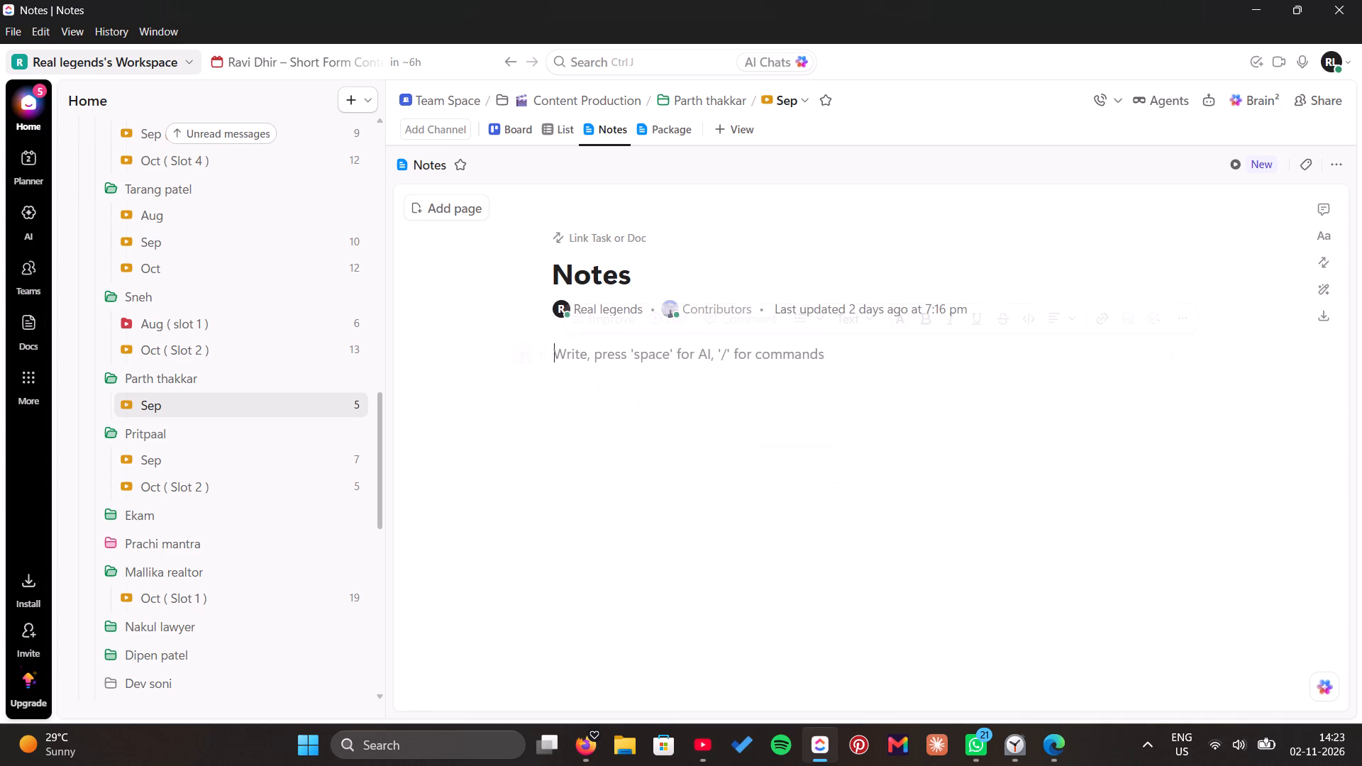
Start a new checklist item in the emptied Notes of Parth's Sep list.
{"action": "key", "text": "ctrl+shift+8"}
{"action": "key", "text": "space"}
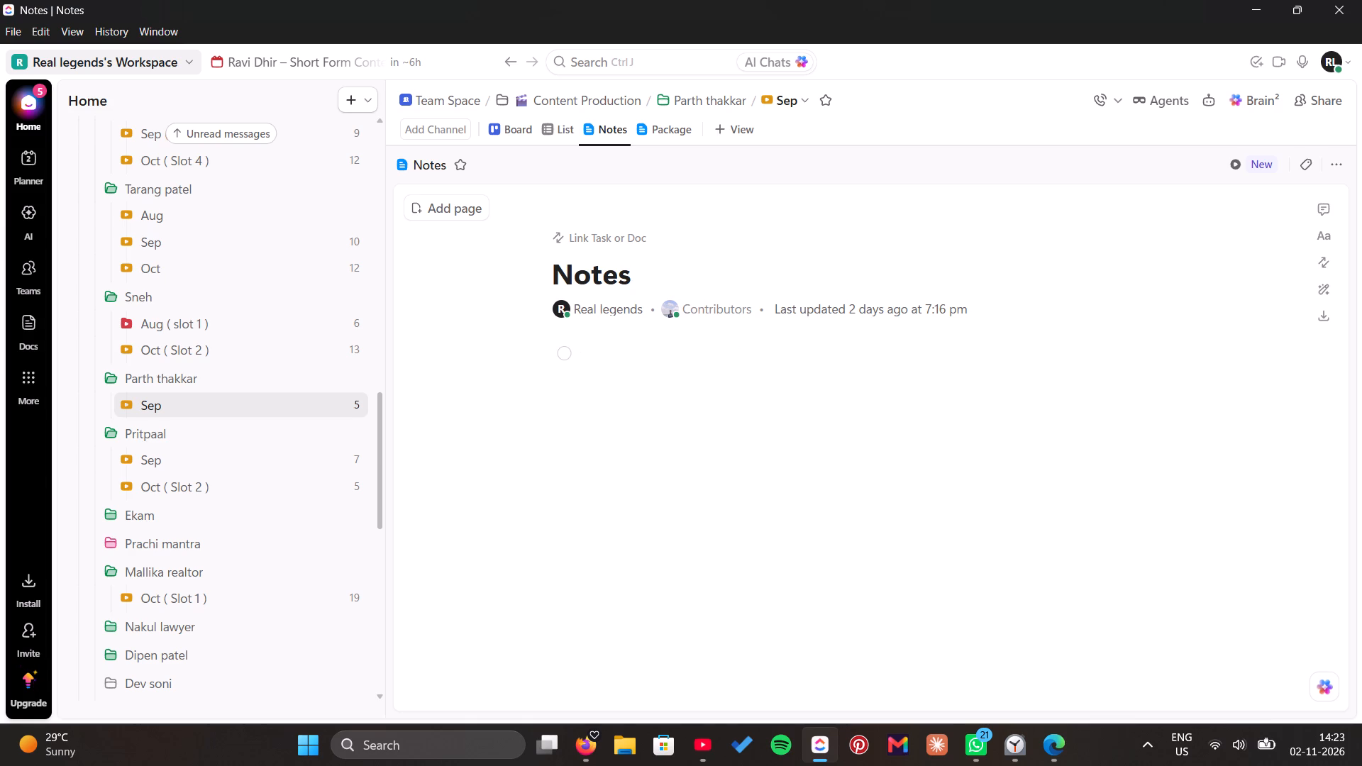
{"action": "key", "text": "BackSpace"}
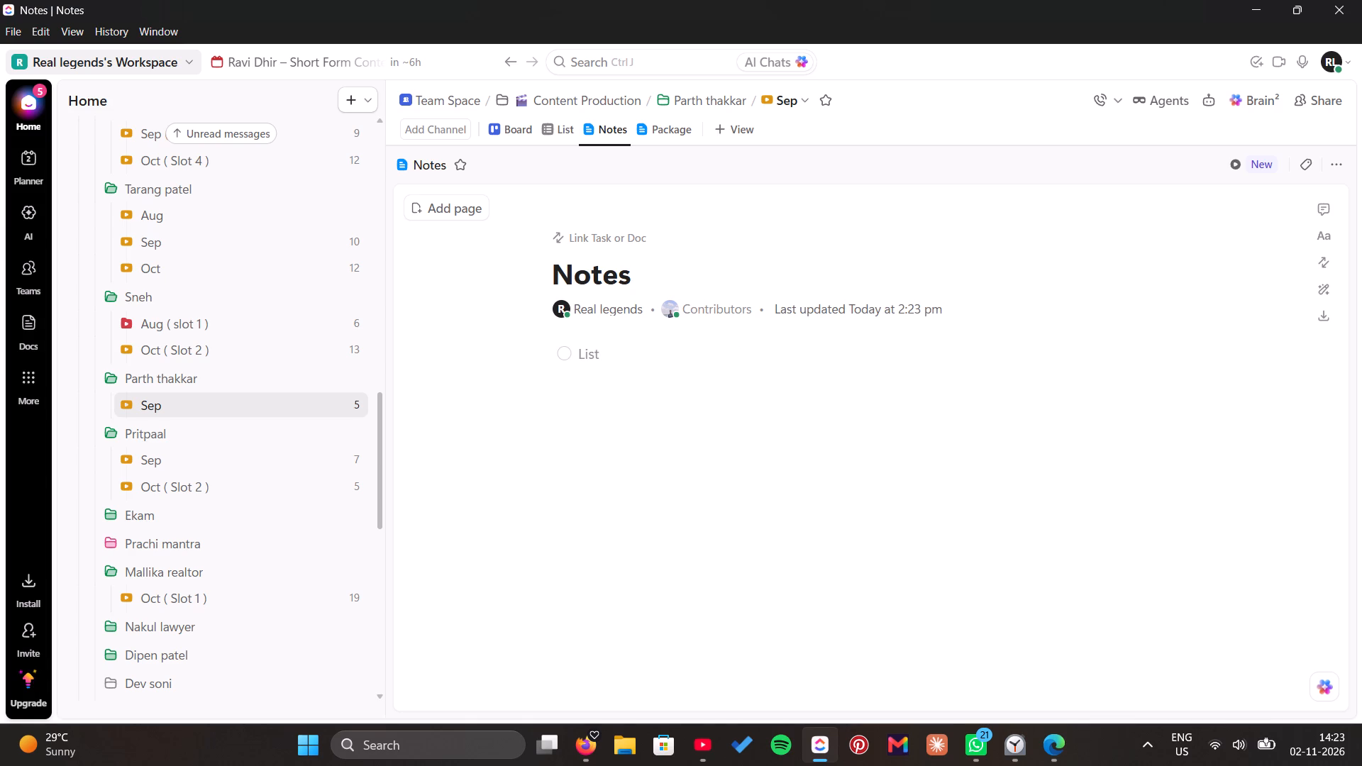
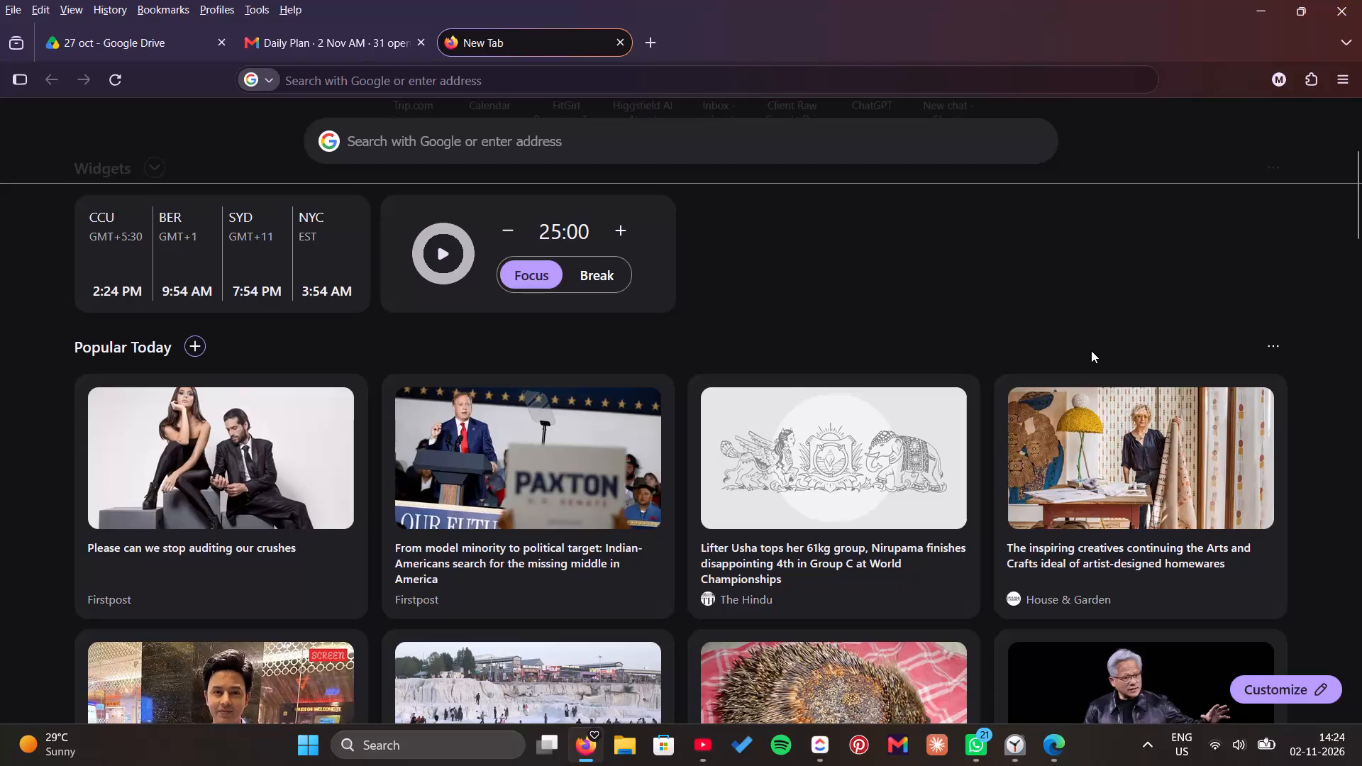
Set the system sound volume to 49.
{"action": "left_click", "coordinate": [1244, 757]}
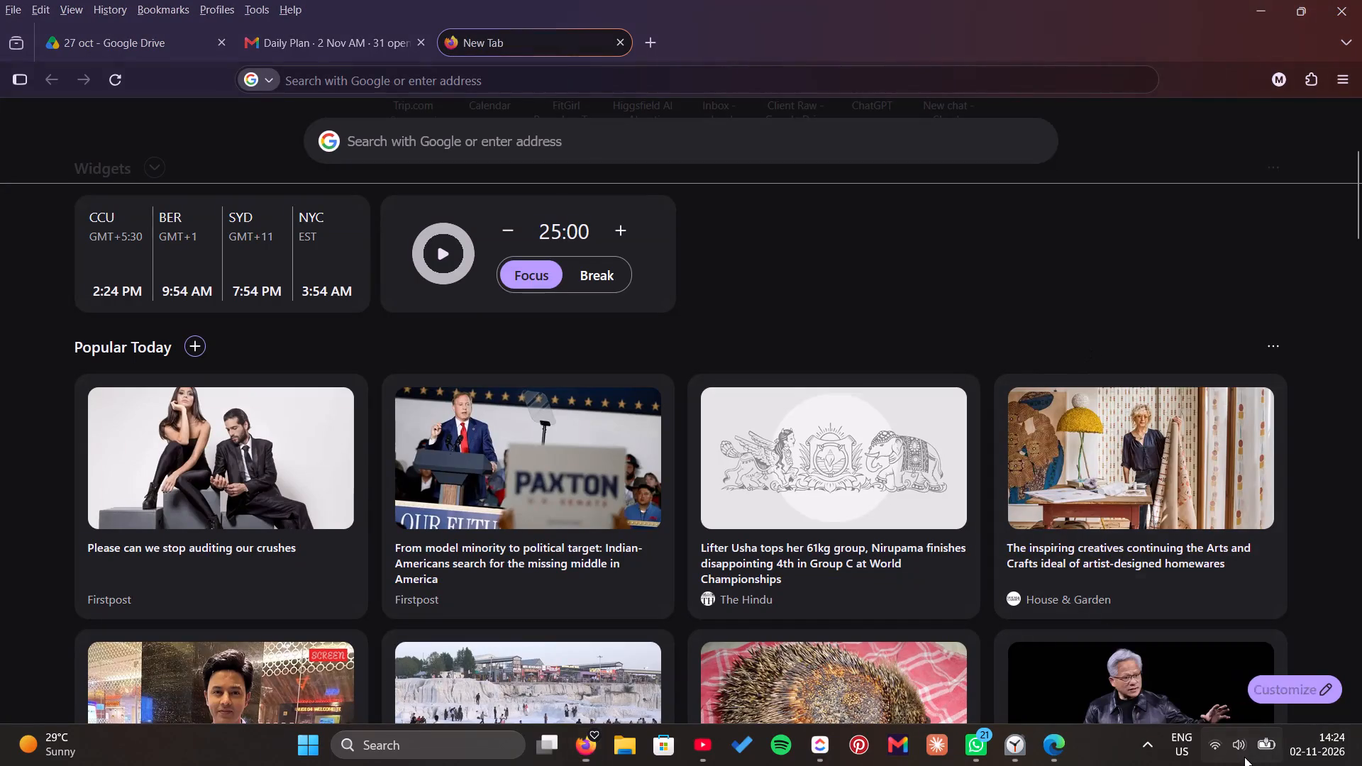
{"action": "left_click", "coordinate": [1188, 638]}
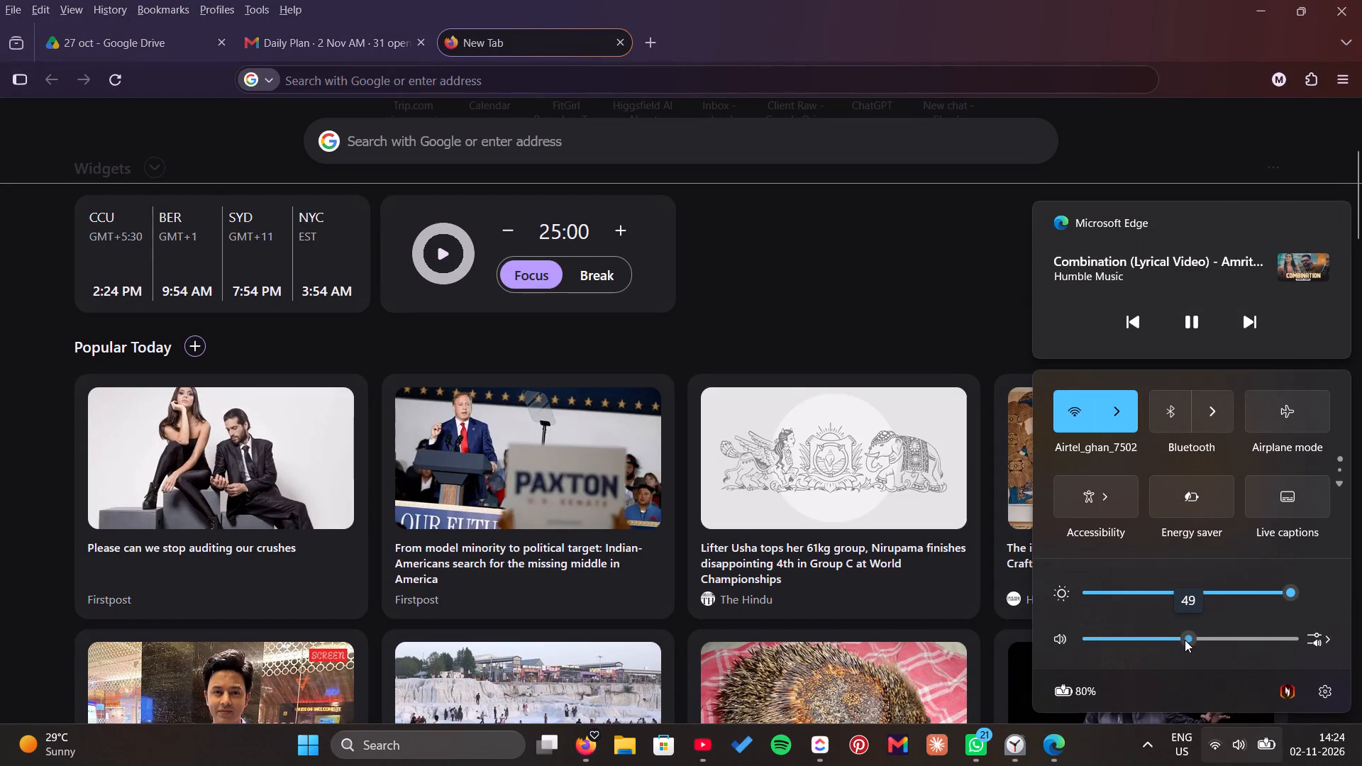
{"action": "left_click", "coordinate": [899, 277]}
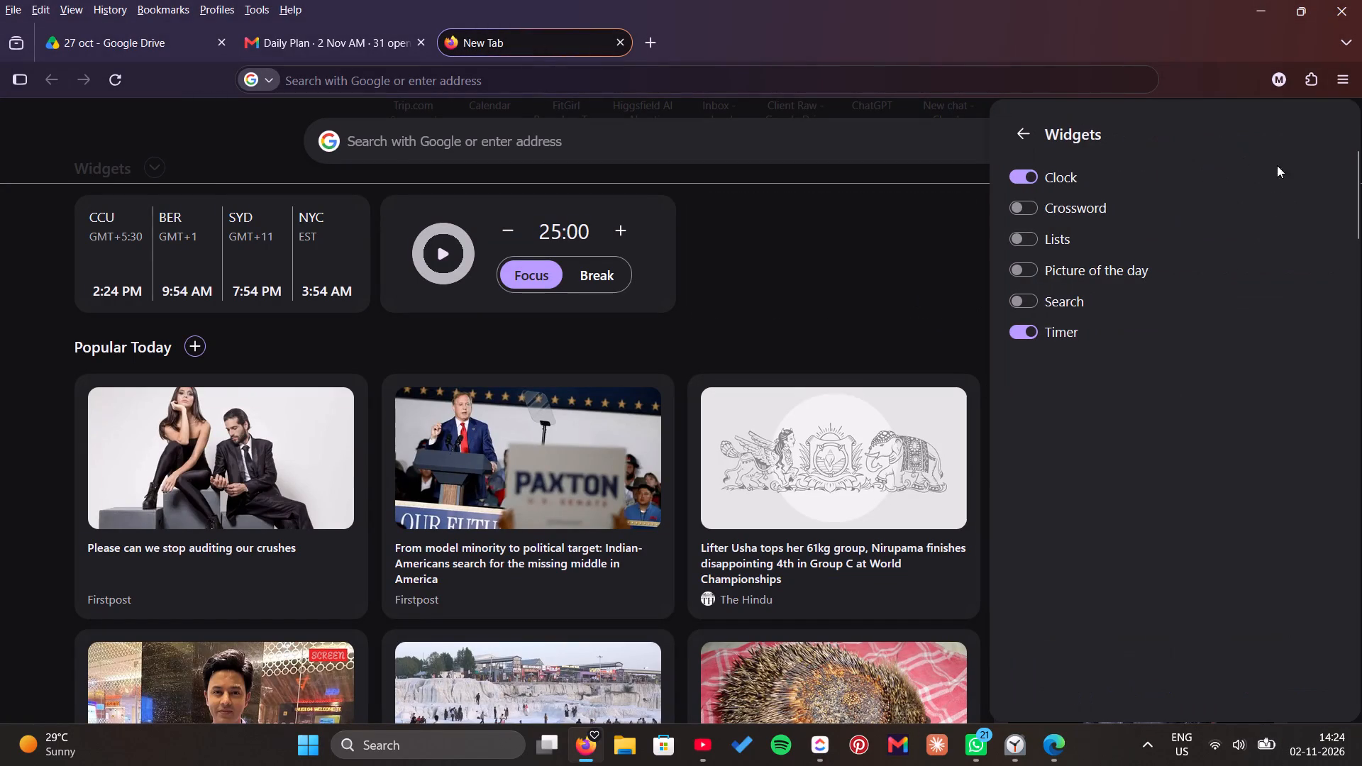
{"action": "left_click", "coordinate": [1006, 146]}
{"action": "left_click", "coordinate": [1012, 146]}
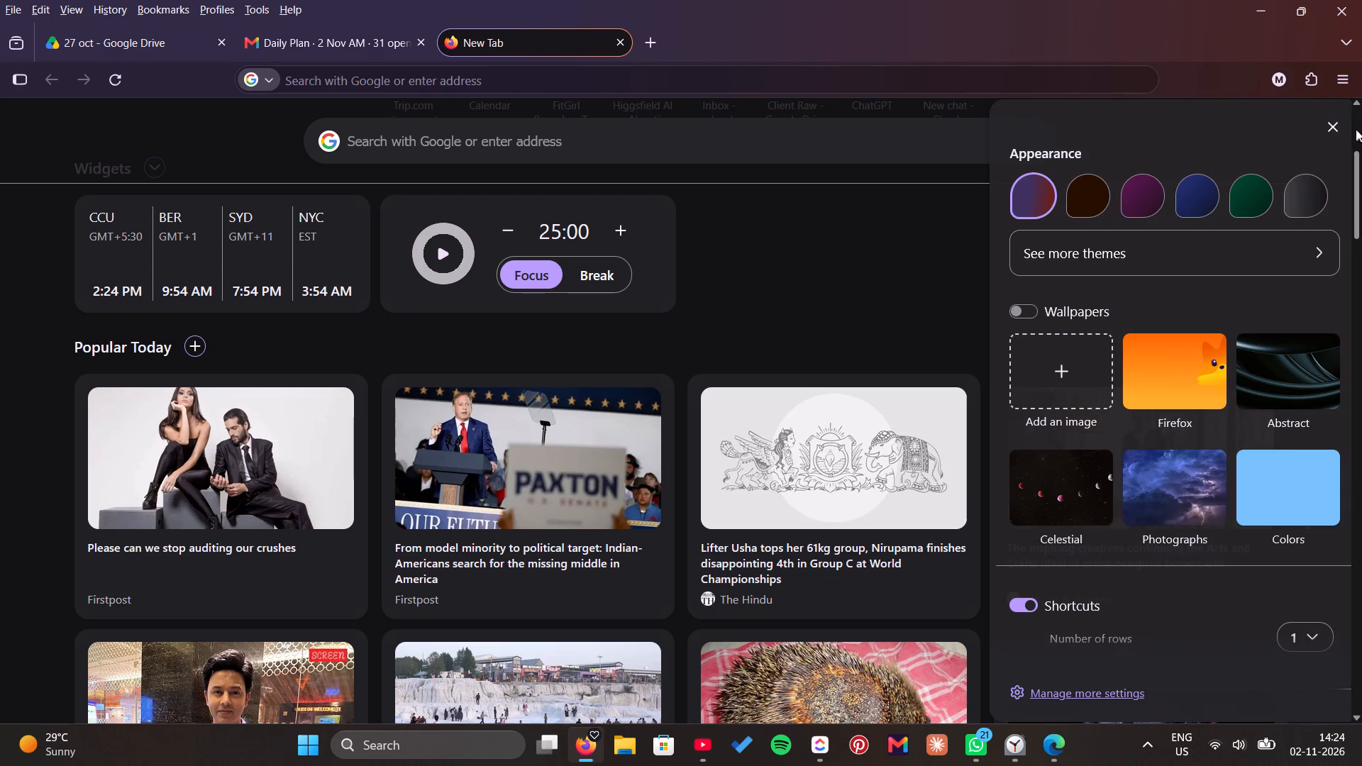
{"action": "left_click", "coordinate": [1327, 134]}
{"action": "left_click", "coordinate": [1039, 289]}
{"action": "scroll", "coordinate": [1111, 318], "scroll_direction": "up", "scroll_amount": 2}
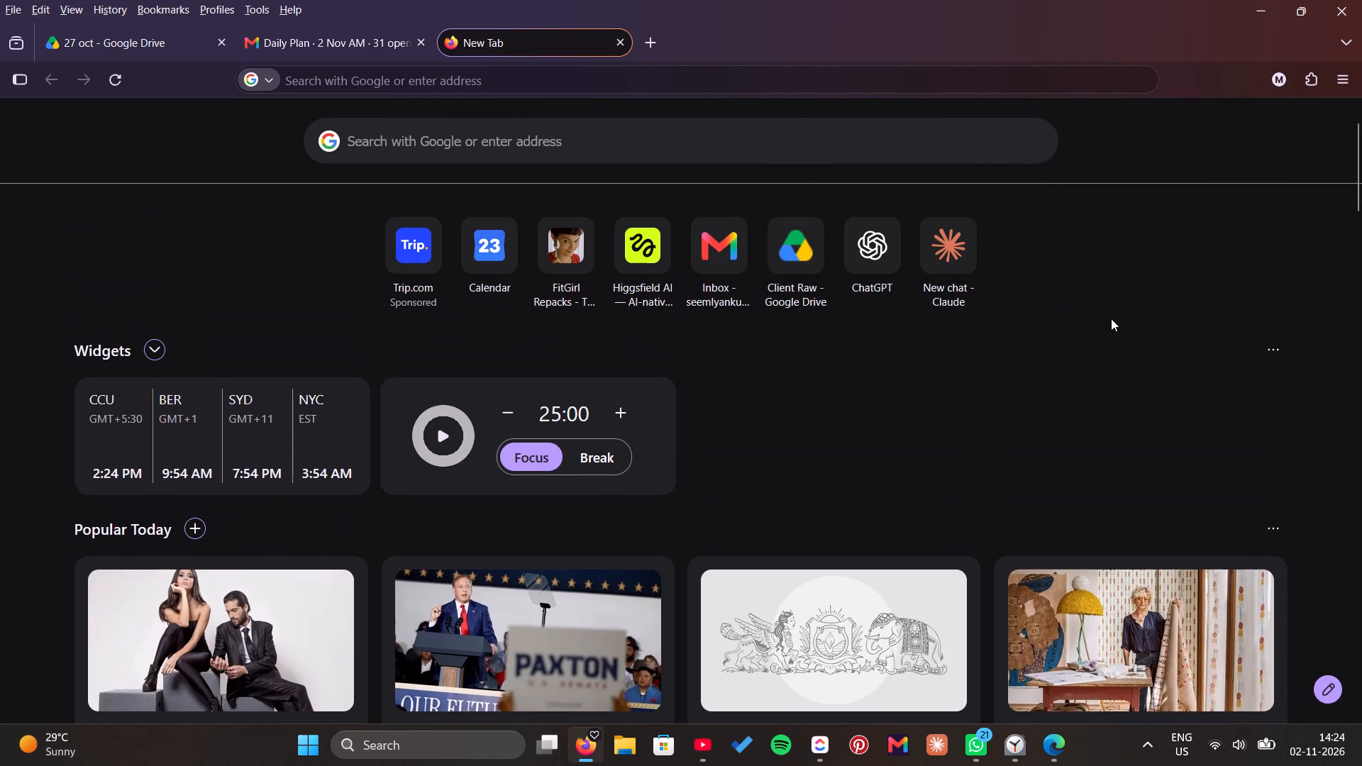
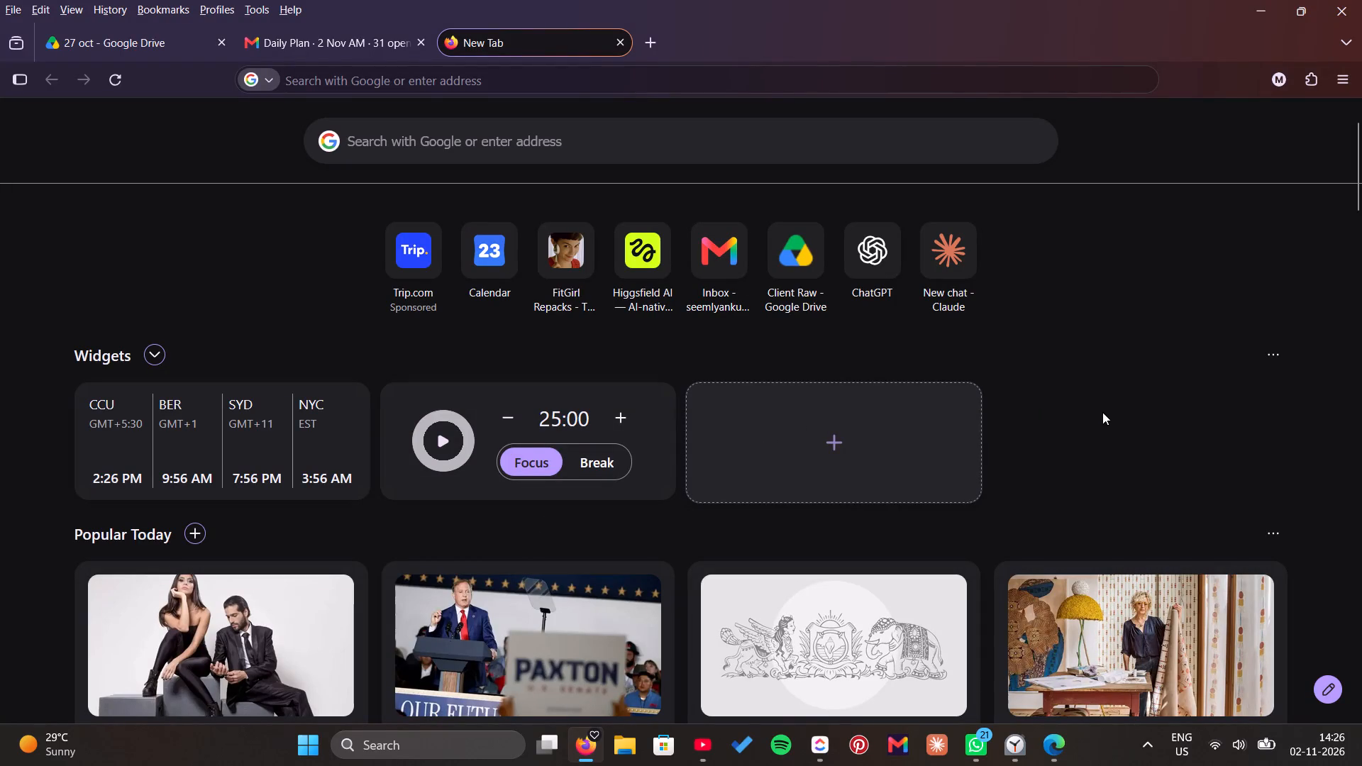
Rearrange the new-tab page widgets so the focus timer comes before the world clocks.
{"action": "scroll", "coordinate": [1129, 466], "scroll_direction": "up", "scroll_amount": 1}
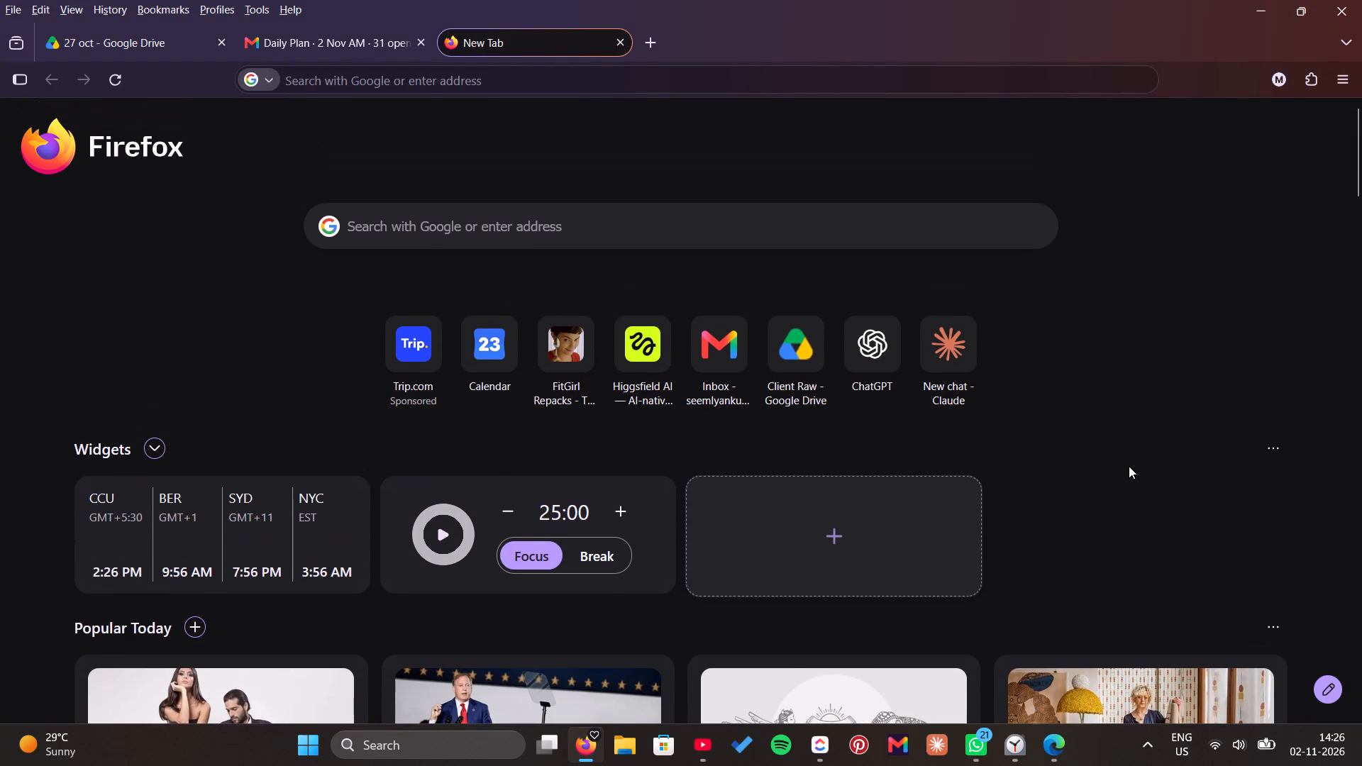
{"action": "left_click_drag", "start_coordinate": [604, 495], "coordinate": [643, 520]}
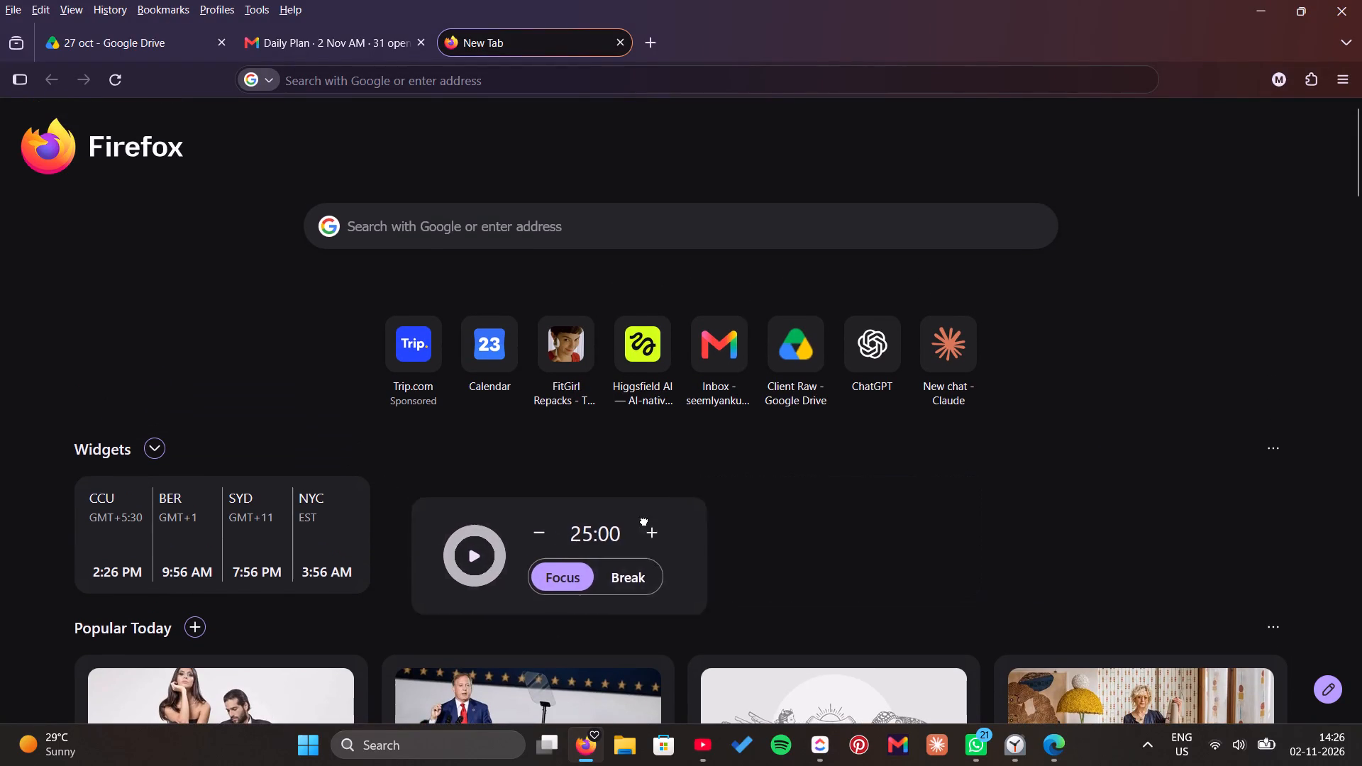
{"action": "left_click_drag", "start_coordinate": [643, 520], "coordinate": [690, 497]}
{"action": "left_click_drag", "start_coordinate": [824, 0], "coordinate": [555, 57]}
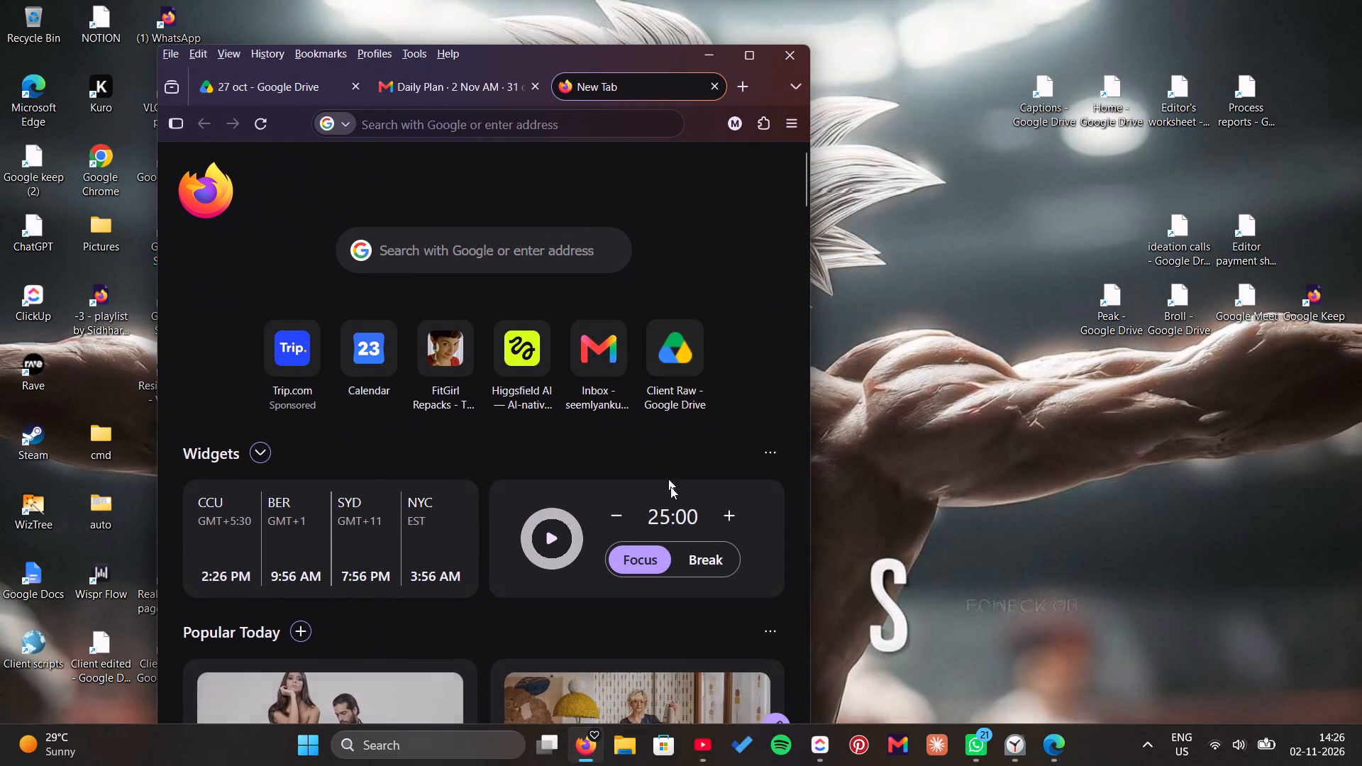
{"action": "left_click_drag", "start_coordinate": [652, 502], "coordinate": [853, 414]}
{"action": "left_click_drag", "start_coordinate": [572, 489], "coordinate": [1132, 425]}
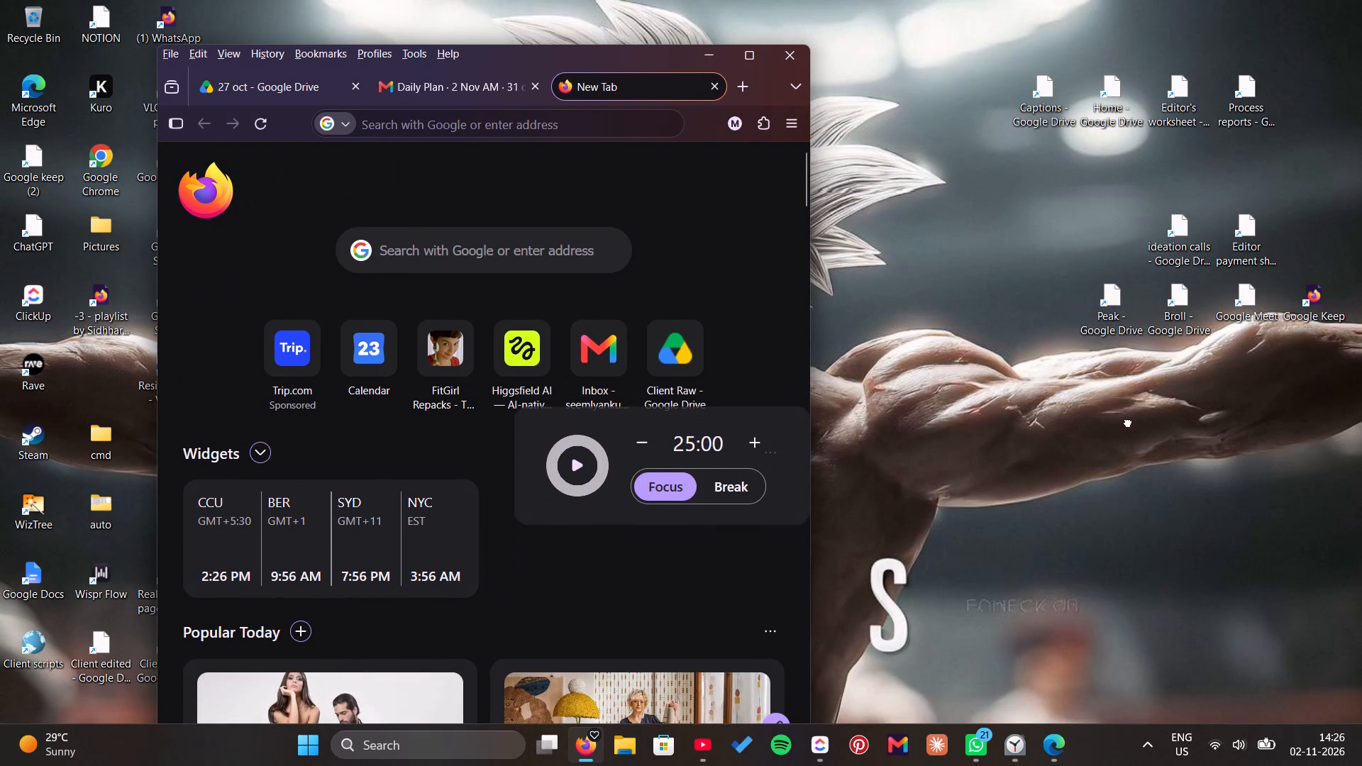
{"action": "left_click_drag", "start_coordinate": [1132, 425], "coordinate": [1361, 479]}
{"action": "left_click_drag", "start_coordinate": [570, 497], "coordinate": [1316, 507]}
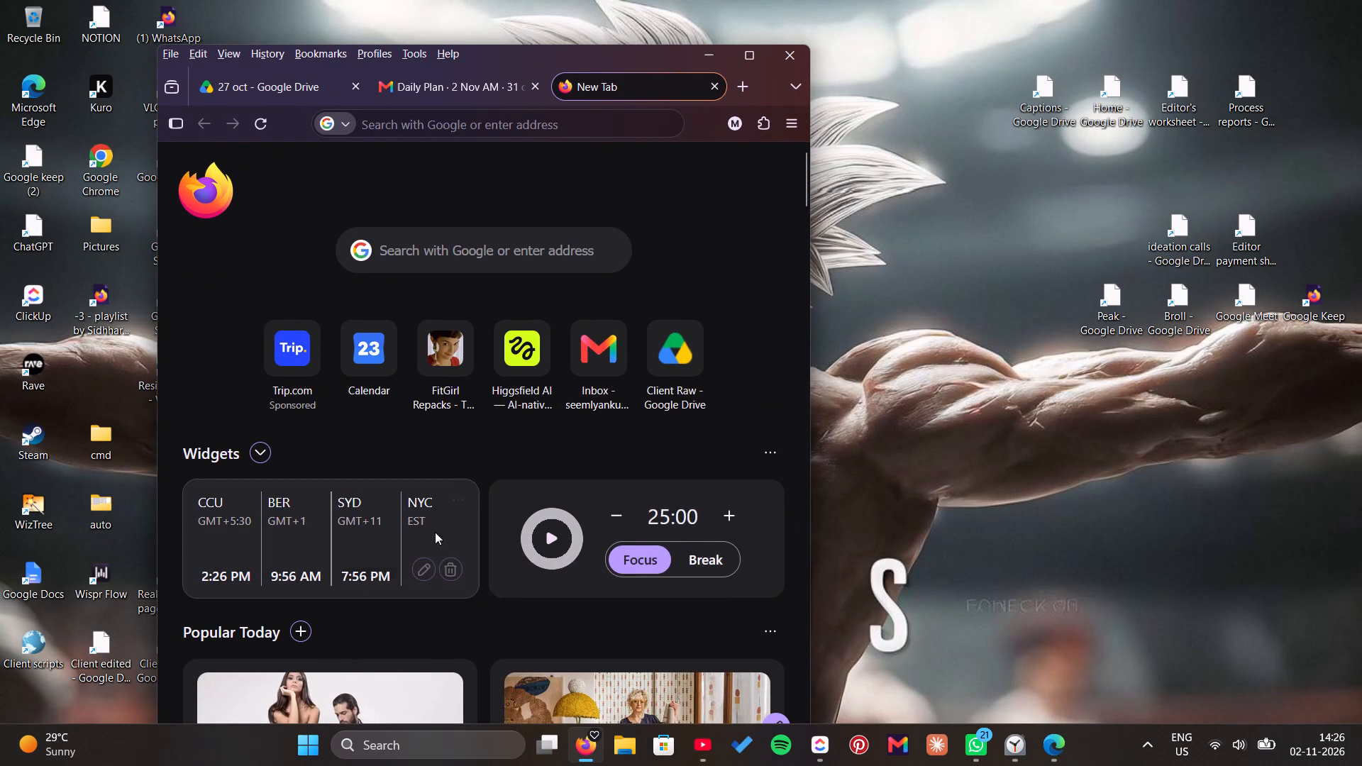
{"action": "left_click_drag", "start_coordinate": [334, 487], "coordinate": [823, 512]}
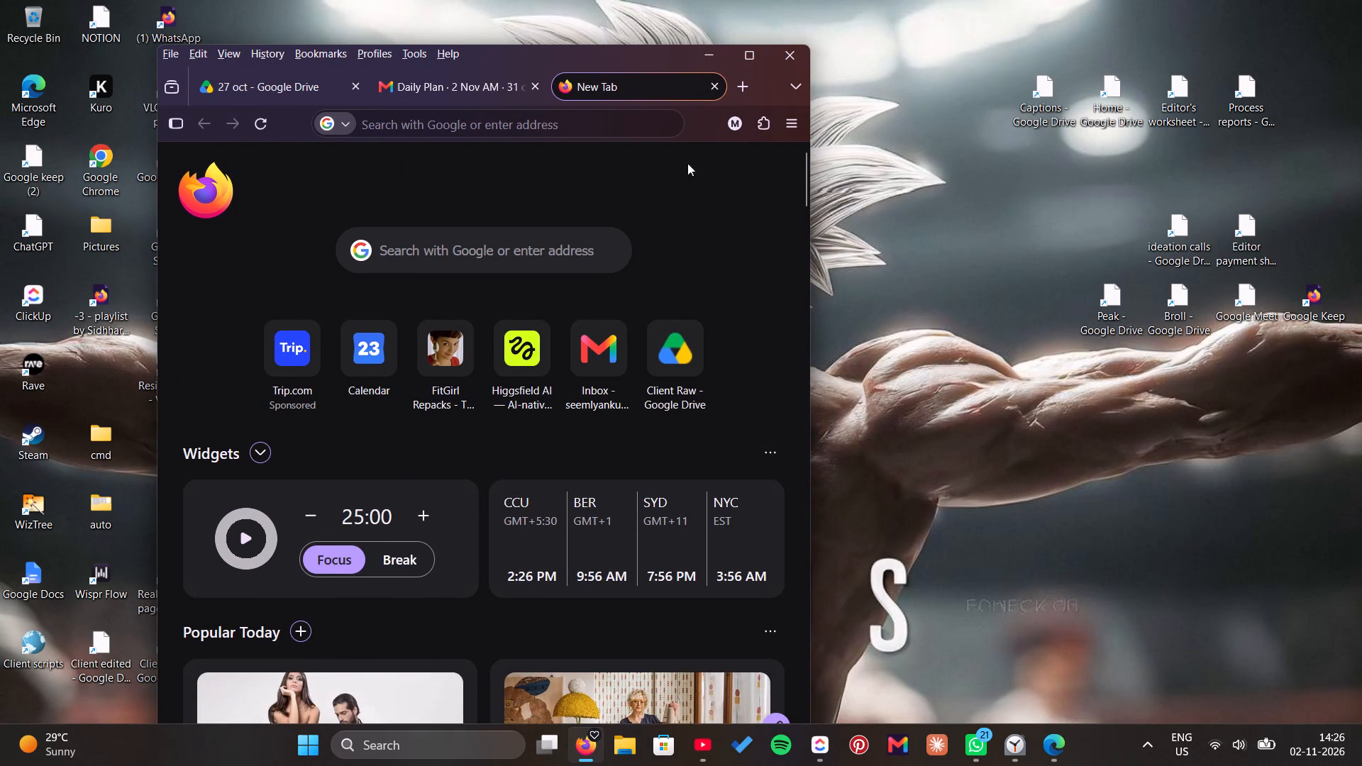
Maximize the browser window.
{"action": "left_click_drag", "start_coordinate": [751, 69], "coordinate": [758, 45]}
{"action": "left_click", "coordinate": [758, 45]}
{"action": "left_click", "coordinate": [733, 70]}
{"action": "left_click", "coordinate": [738, 62]}
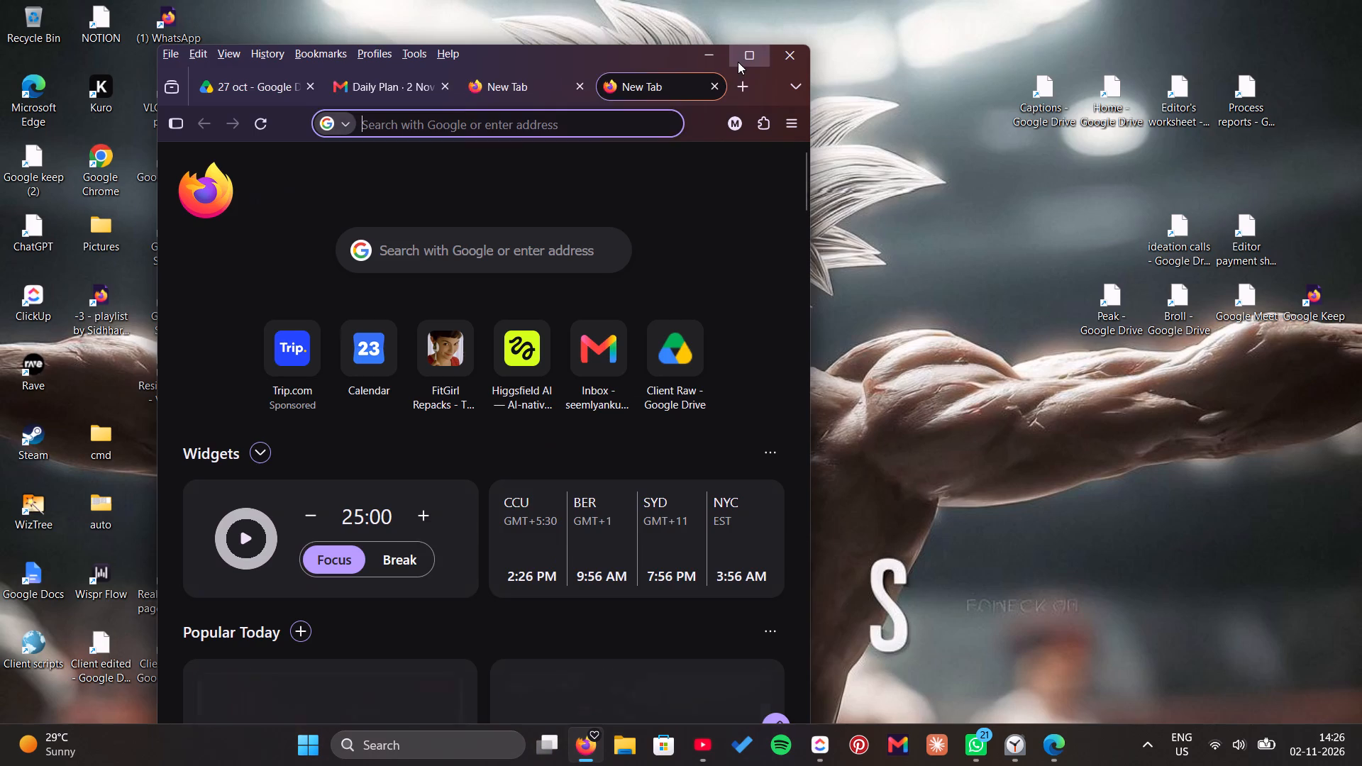
Start the 25:00 focus timer on the new-tab page and pause it again.
{"action": "left_click", "coordinate": [130, 529]}
{"action": "left_click", "coordinate": [194, 540]}
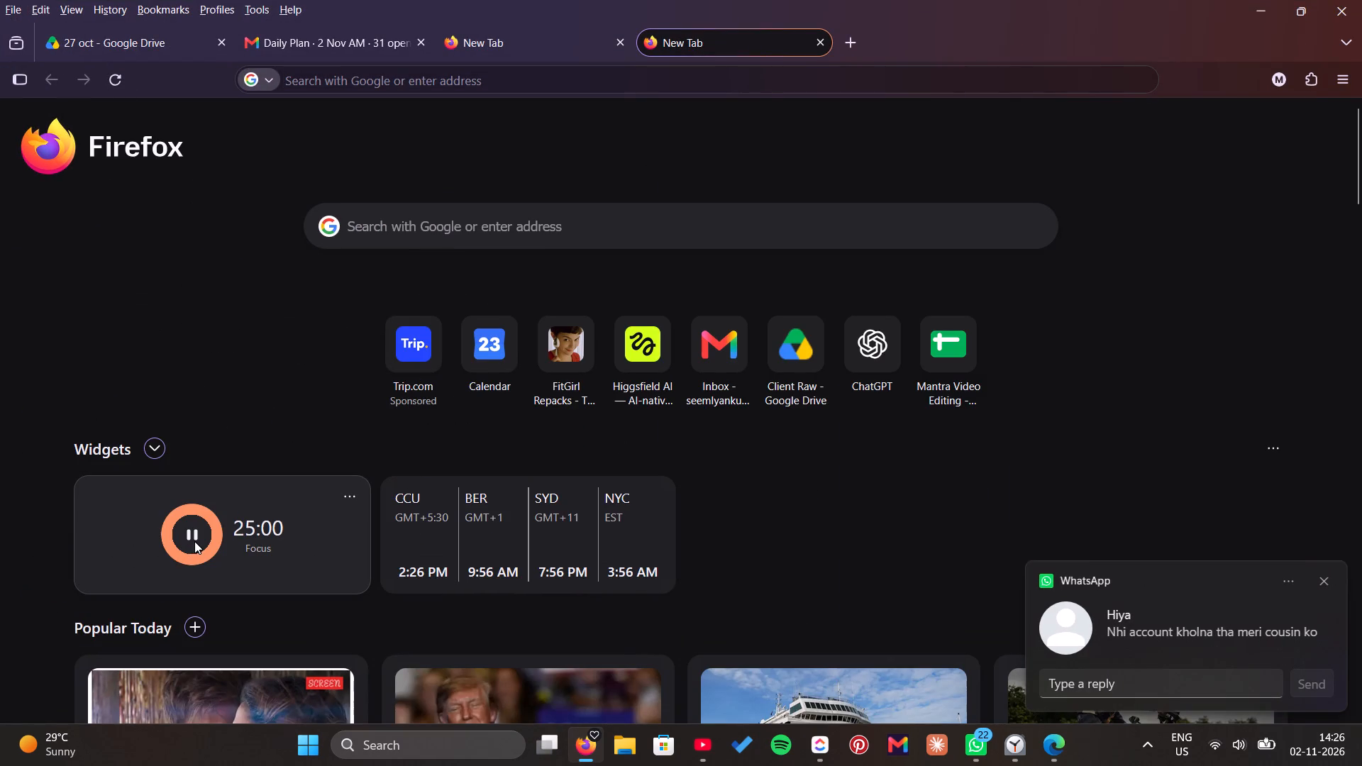